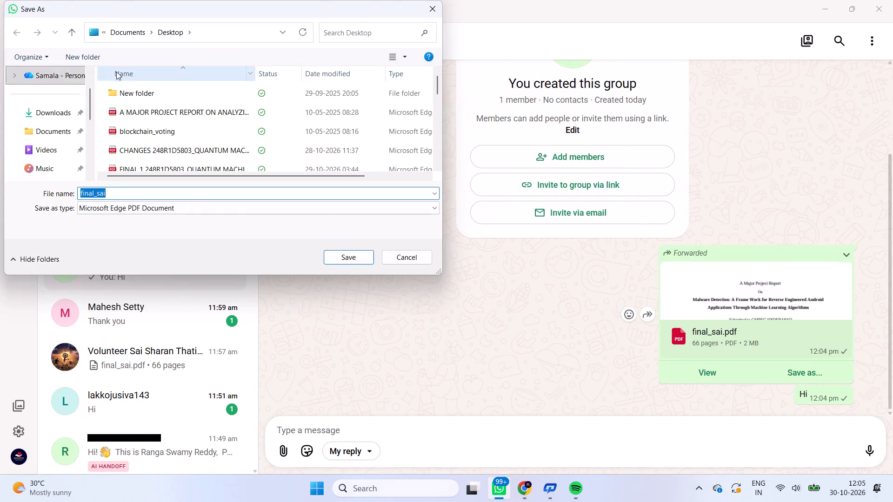
Choose the Downloads folder as the save location for the final_sai PDF document.
left_click(65, 105)
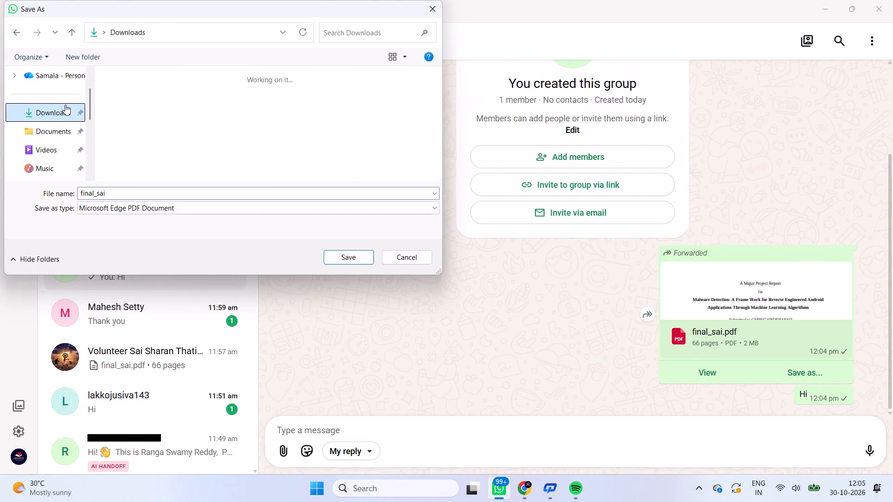
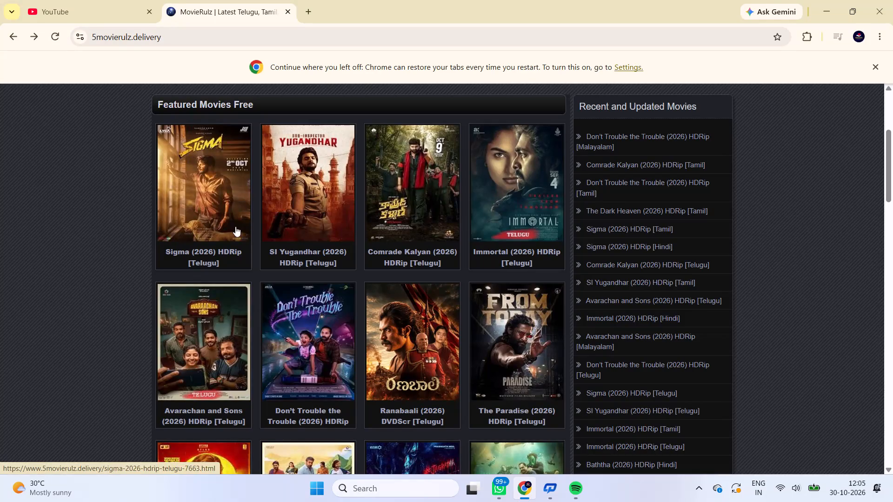
Search the web for "pdf too word" in a new tab and open the sponsored Adobe PDF Online result.
left_click(303, 11)
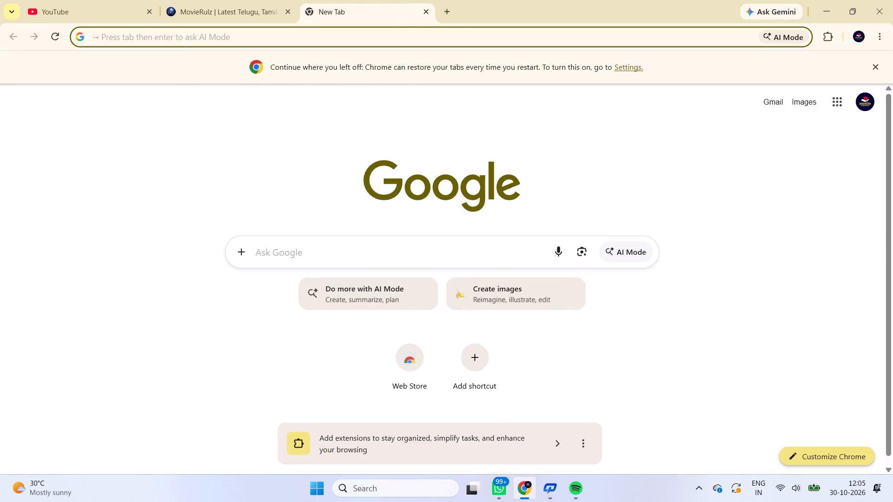
type("pdf too")
key("space")
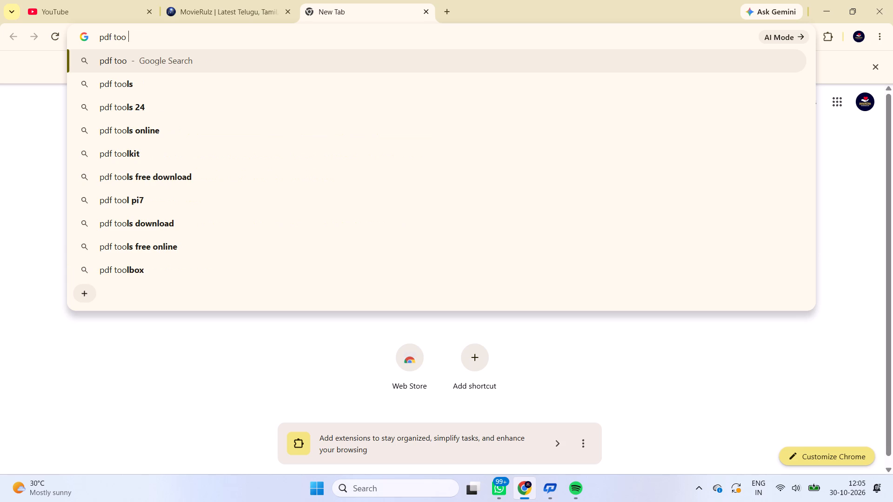
type("word")
key("Return")
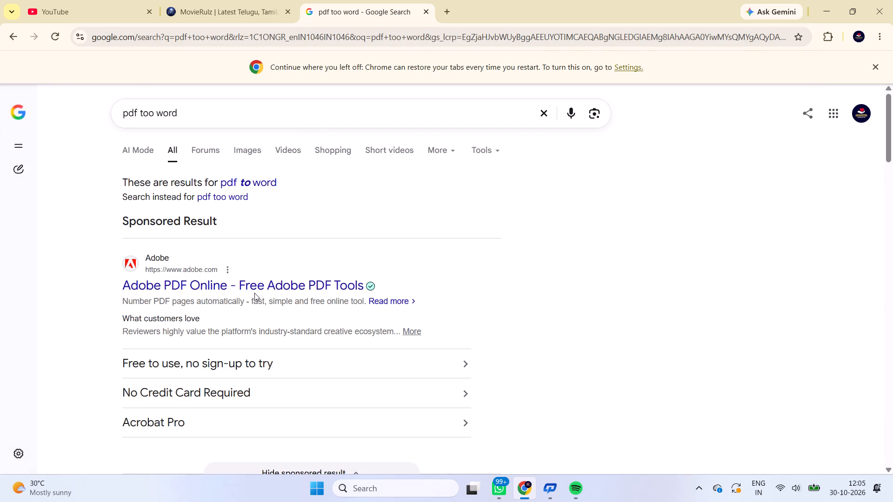
left_click(254, 291)
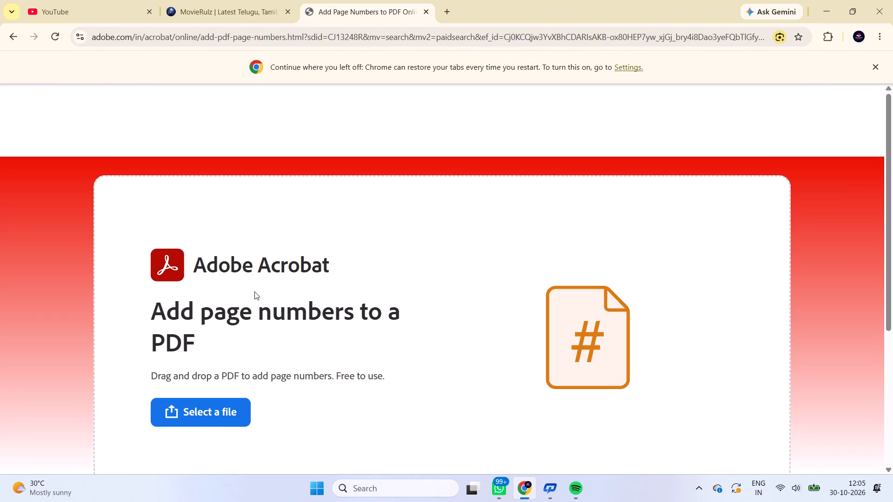
Upload the final_sai PDF from the Downloads folder to Adobe Acrobat's online page-numbering tool.
scroll(338, 271, "down", 2)
scroll(210, 408, "down", 1)
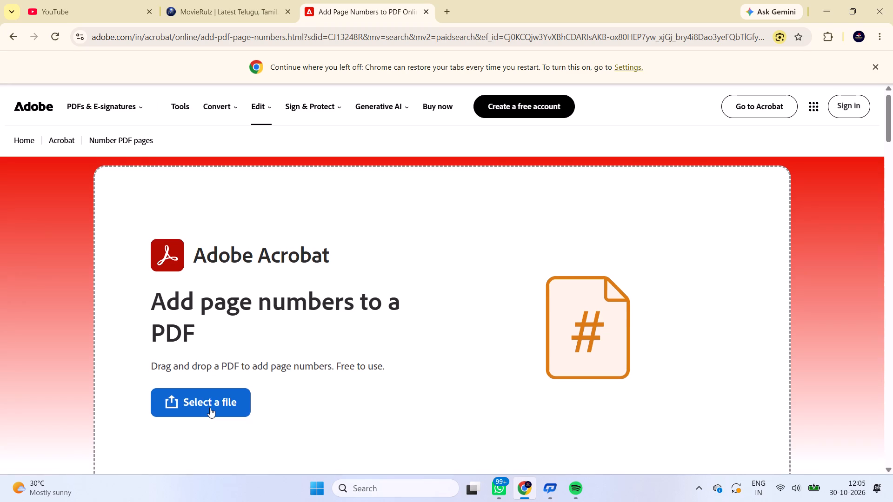
scroll(210, 408, "down", 1)
left_click(212, 362)
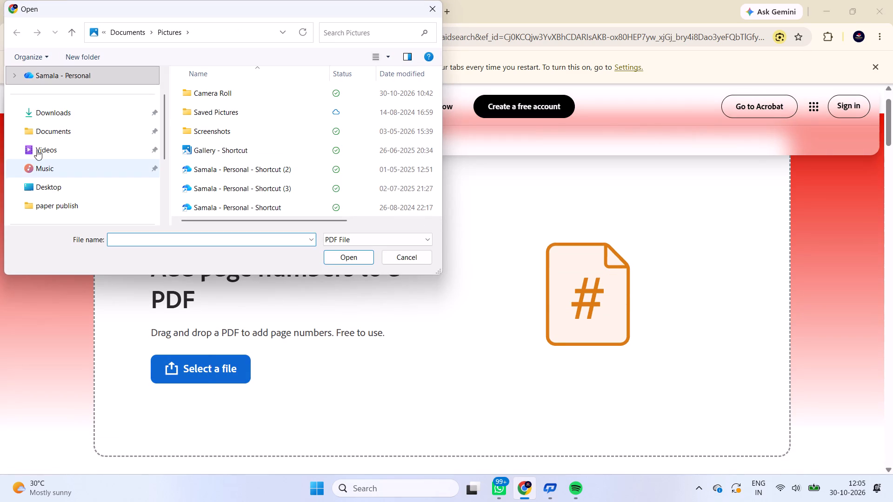
left_click(120, 114)
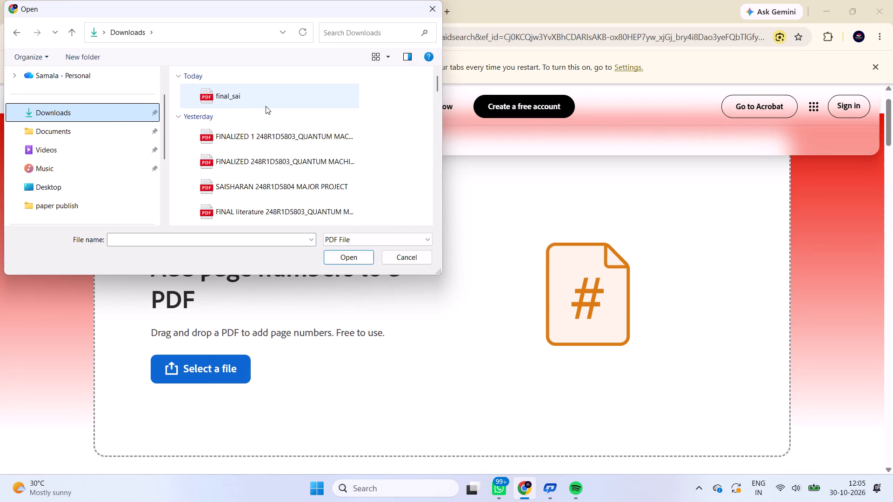
left_click(266, 106)
double_click(266, 106)
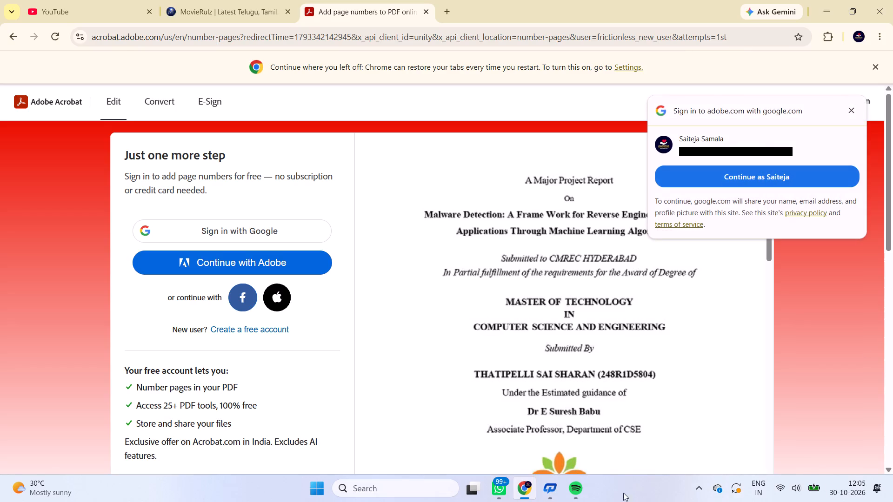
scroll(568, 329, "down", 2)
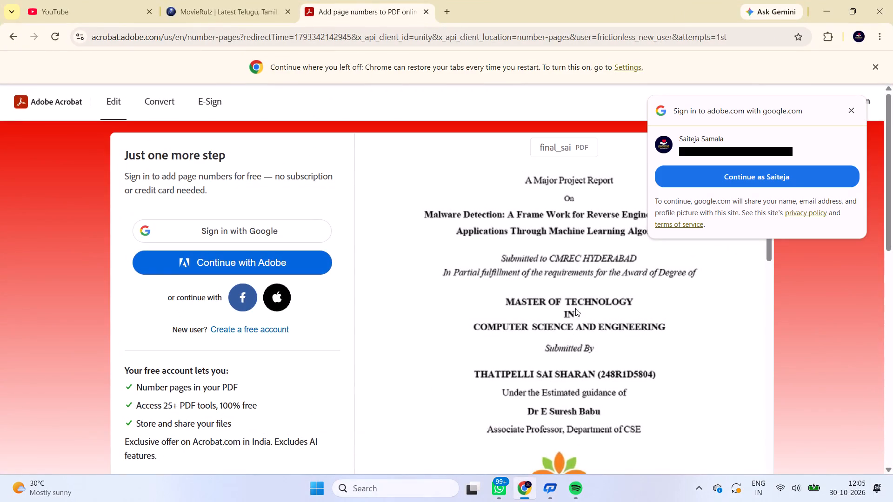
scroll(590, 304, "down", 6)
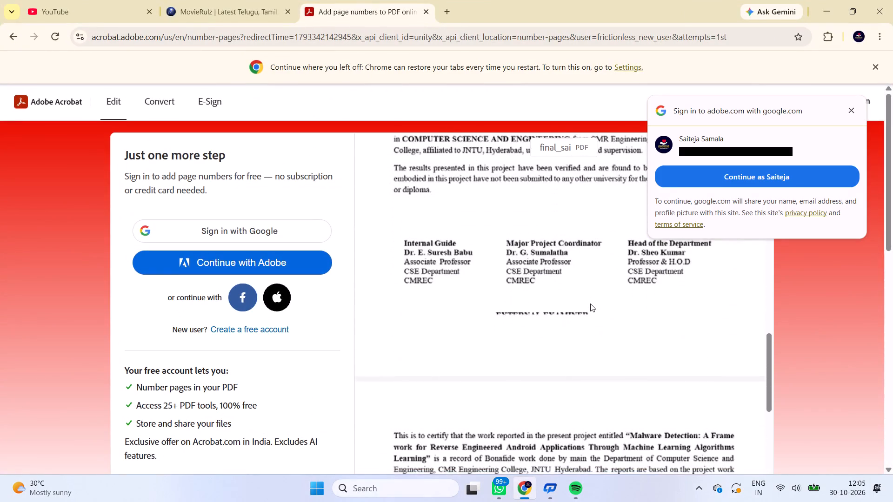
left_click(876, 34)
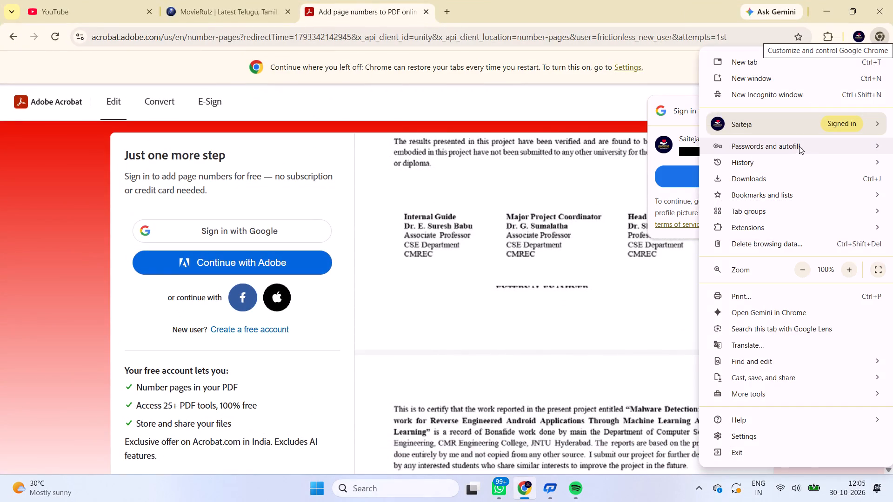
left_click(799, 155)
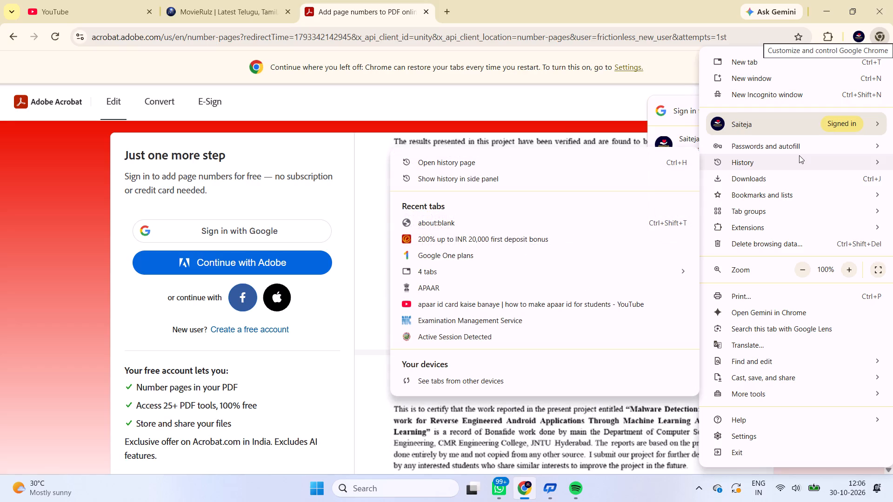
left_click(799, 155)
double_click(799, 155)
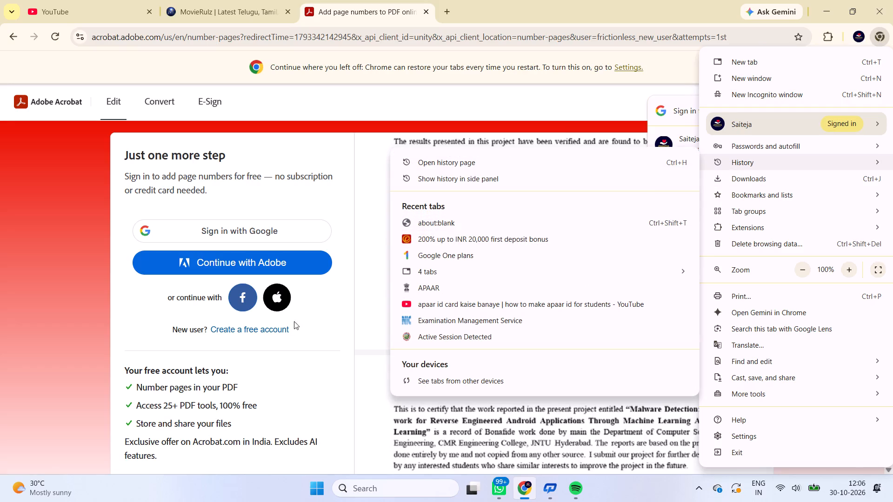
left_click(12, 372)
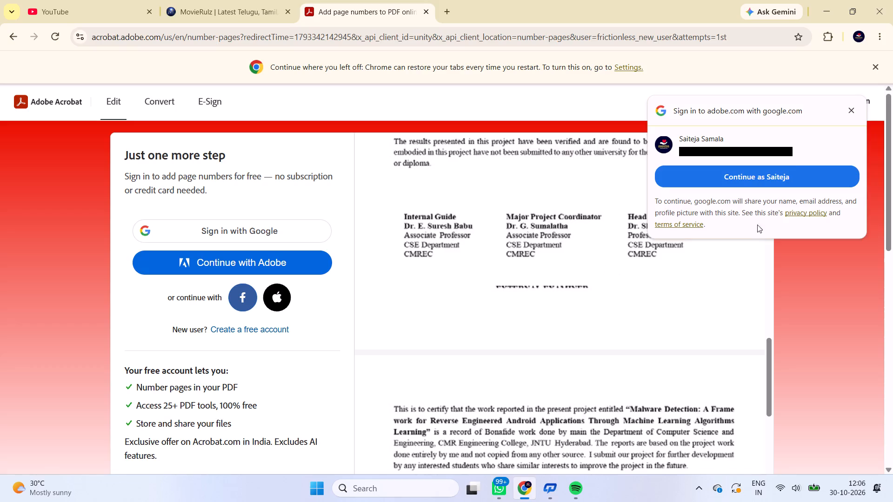
Dismiss the Google sign-in prompt on the Acrobat page and open the browser's full history page.
left_click(846, 109)
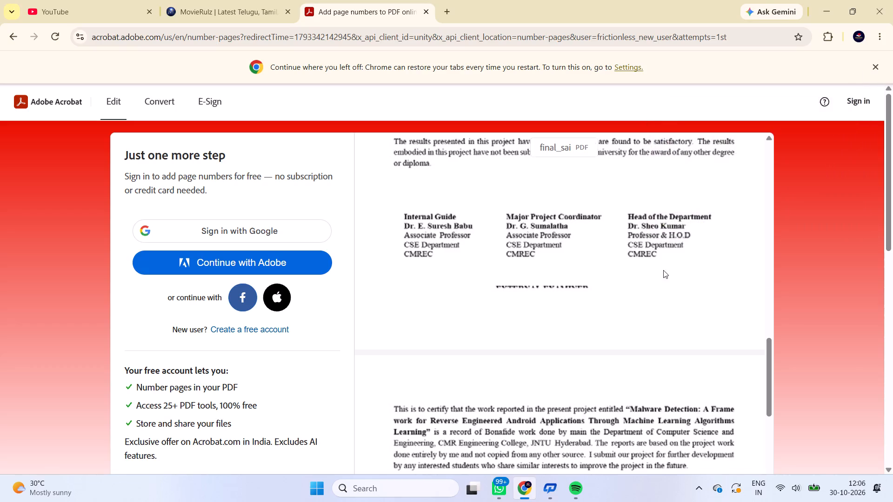
left_click(877, 43)
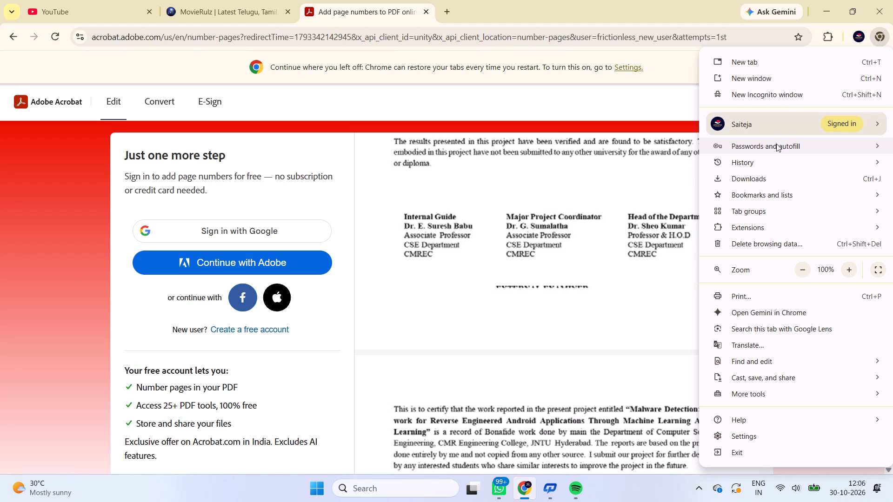
left_click(760, 163)
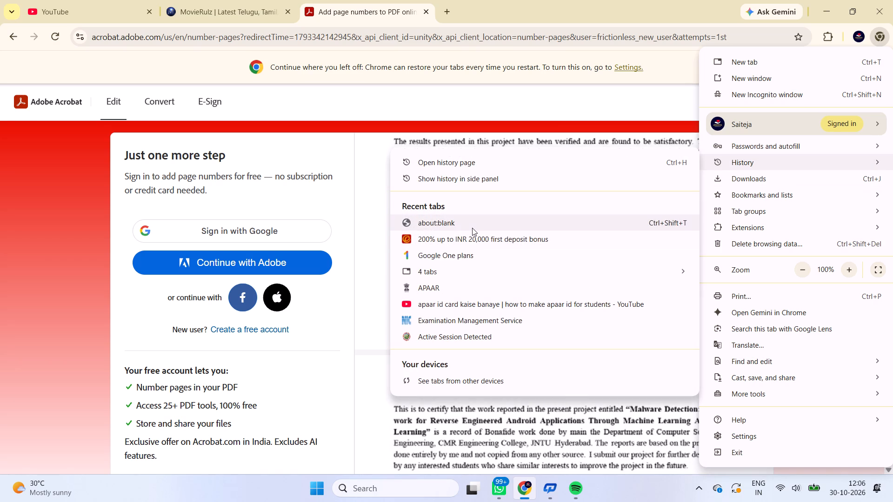
left_click(472, 163)
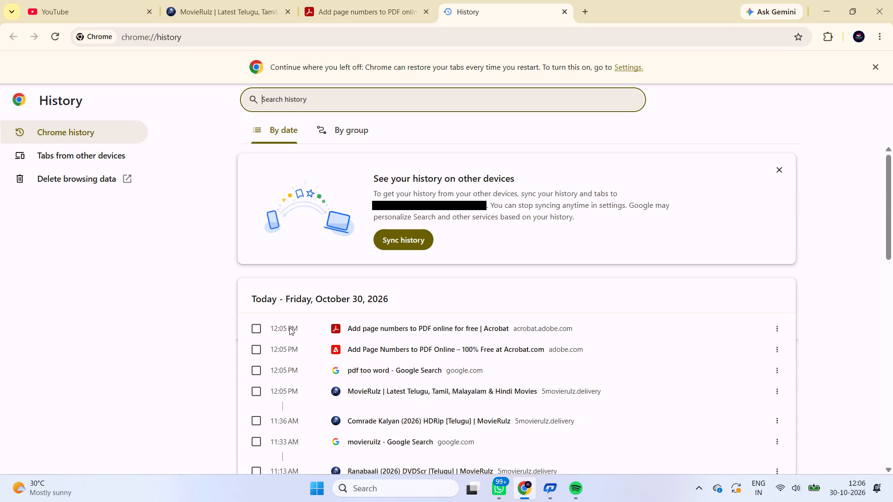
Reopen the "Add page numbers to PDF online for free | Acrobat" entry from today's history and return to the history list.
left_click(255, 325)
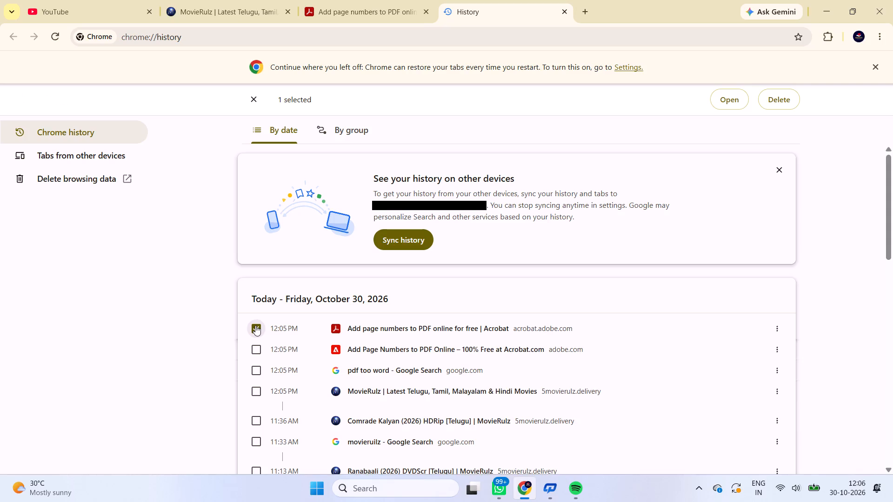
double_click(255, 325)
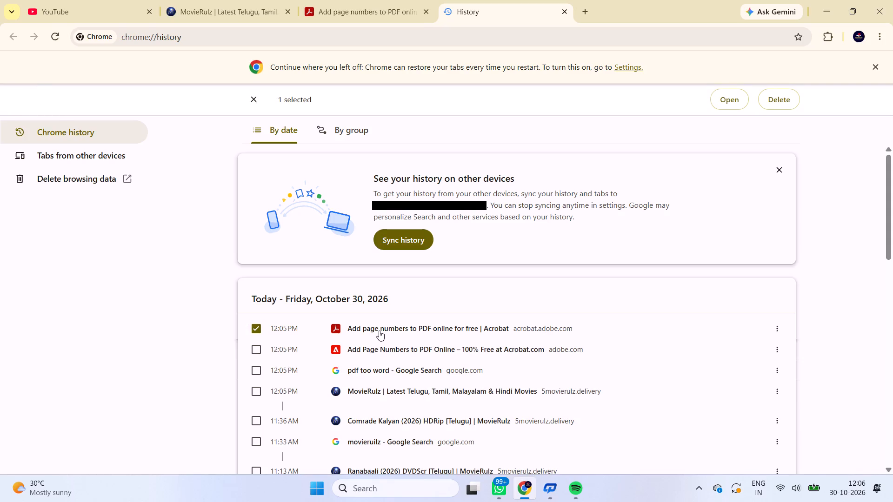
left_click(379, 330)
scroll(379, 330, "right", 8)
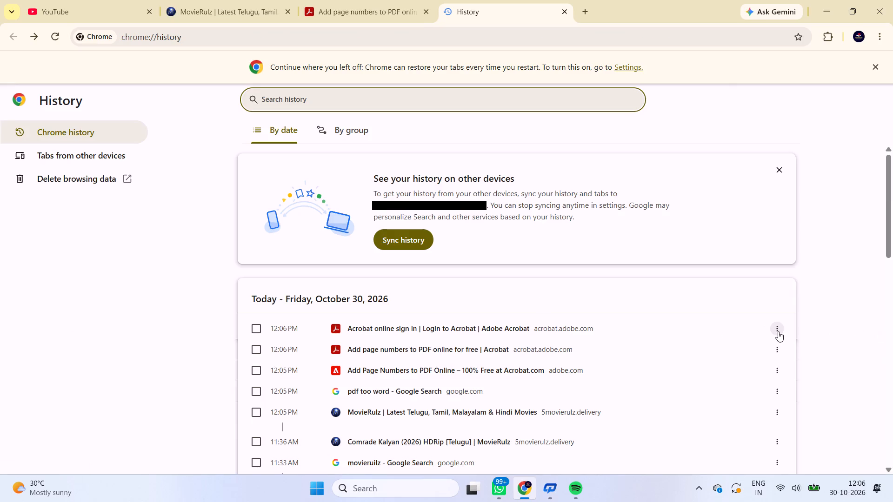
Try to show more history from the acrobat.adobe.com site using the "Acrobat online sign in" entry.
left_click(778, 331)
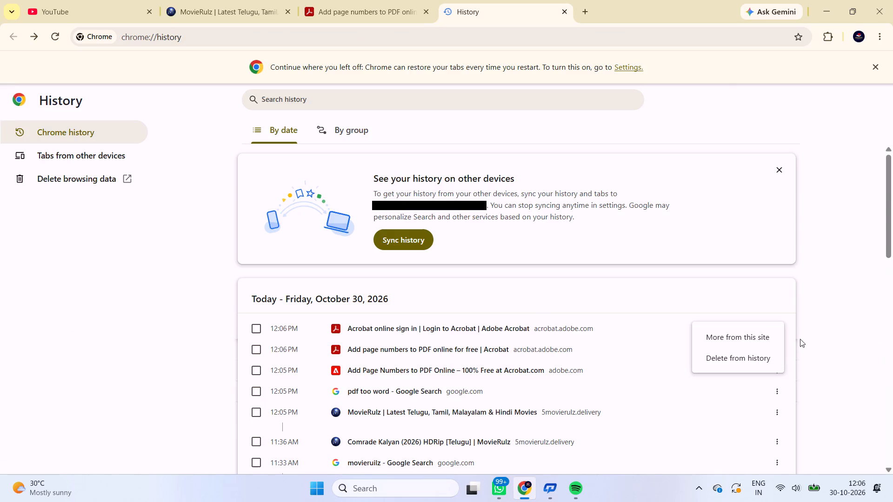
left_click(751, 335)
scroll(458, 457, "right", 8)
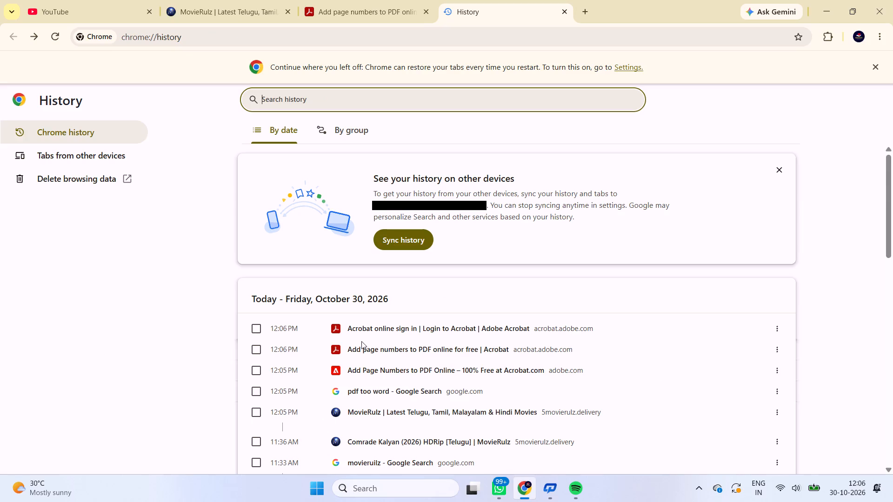
Select the "Acrobat online sign in | Login to Acrobat | Adobe Acrobat" entry in today's history.
left_click(259, 329)
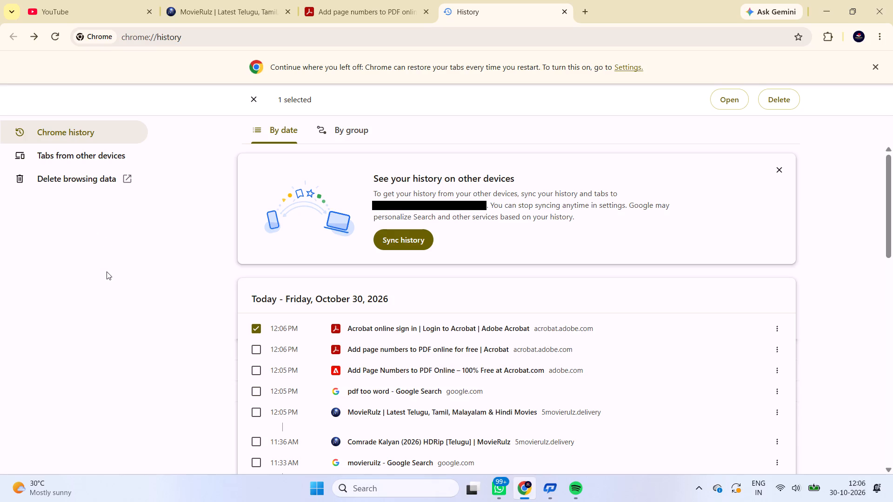
scroll(77, 278, "right", 6)
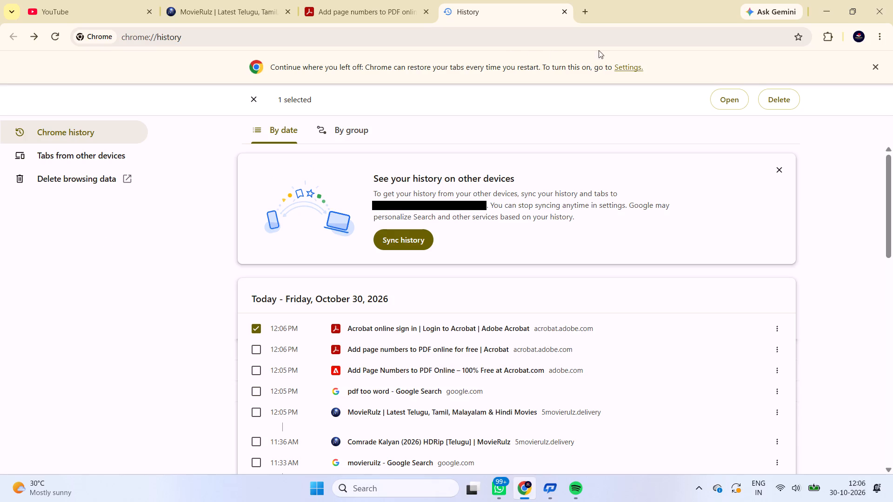
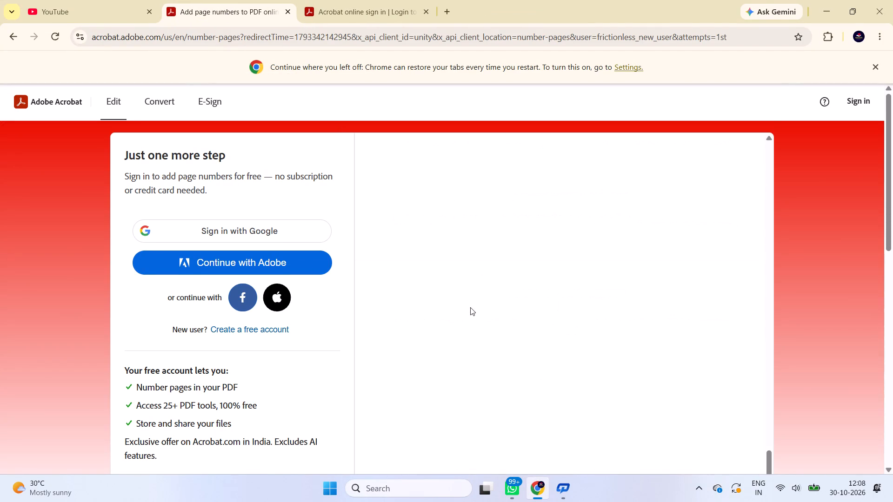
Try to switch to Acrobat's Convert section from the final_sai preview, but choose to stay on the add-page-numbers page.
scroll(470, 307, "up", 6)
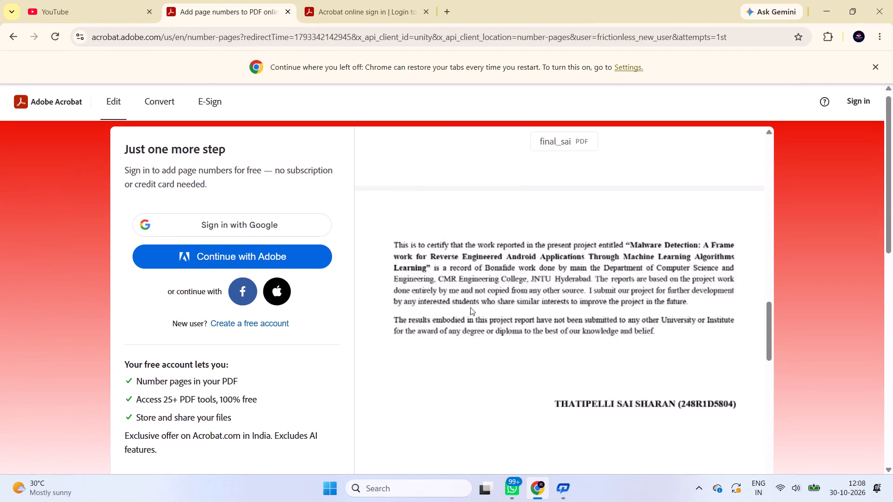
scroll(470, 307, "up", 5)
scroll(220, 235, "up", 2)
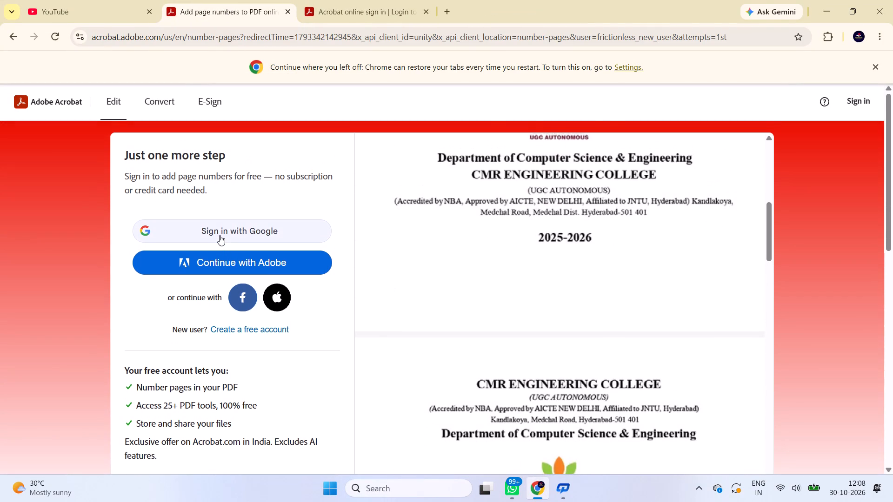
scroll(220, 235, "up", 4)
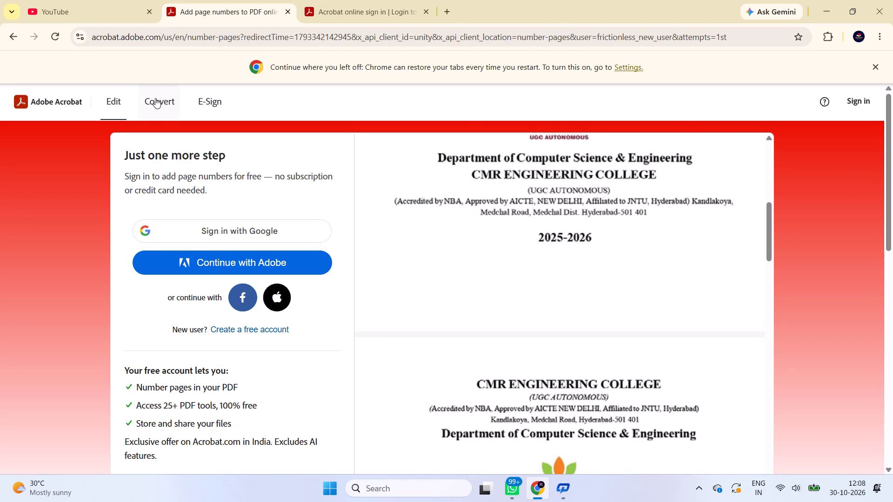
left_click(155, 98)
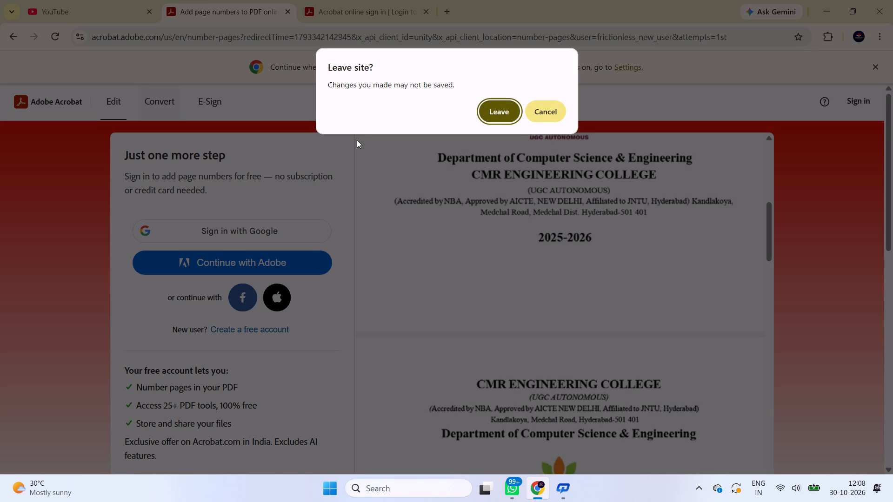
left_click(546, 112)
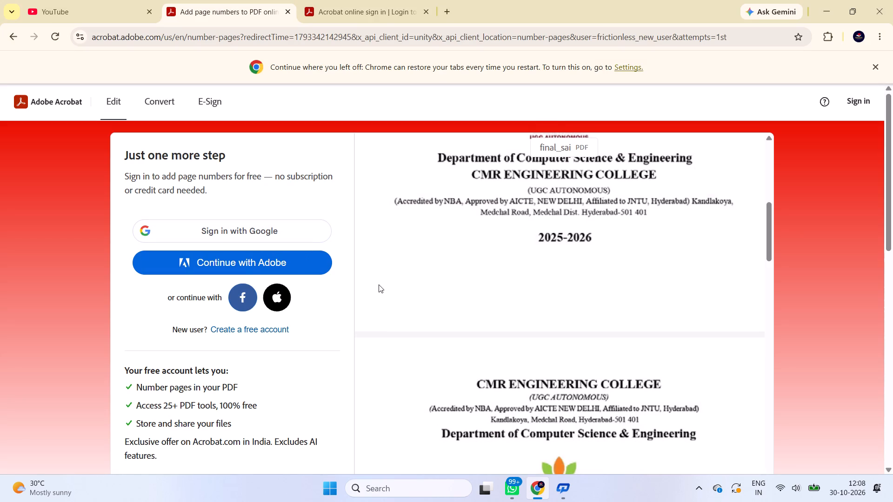
Look through the final_sai PDF preview from the title page through the certificate to the acknowledgment pages.
scroll(379, 284, "up", 8)
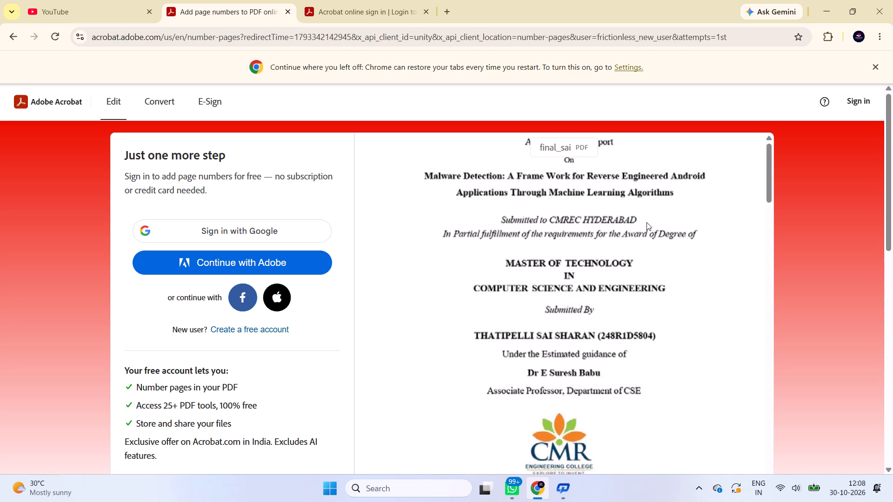
scroll(646, 223, "up", 5)
scroll(597, 191, "down", 6)
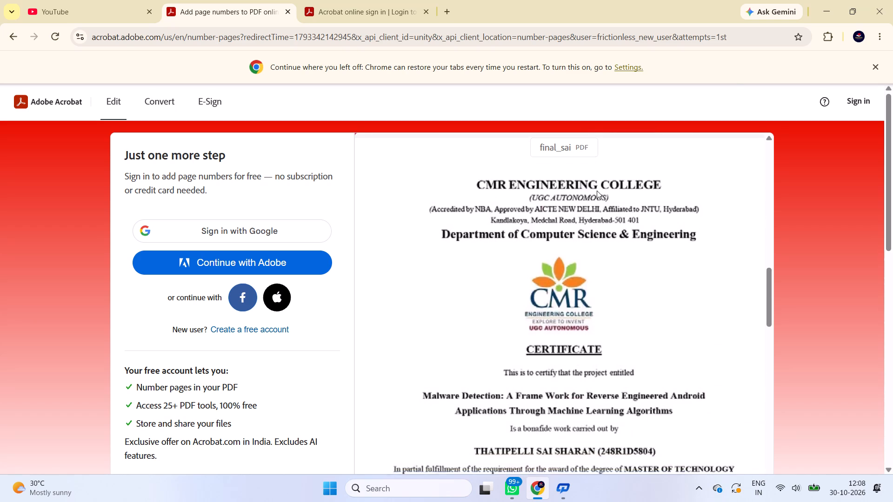
scroll(597, 191, "down", 2)
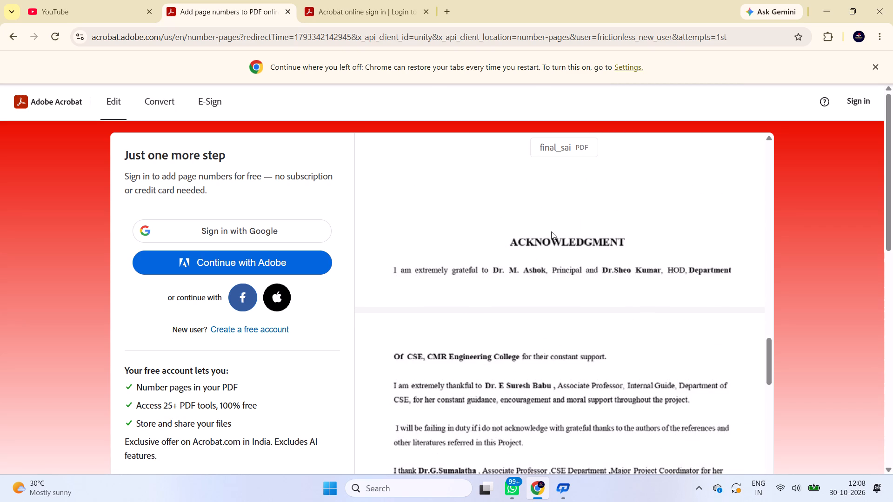
double_click(551, 244)
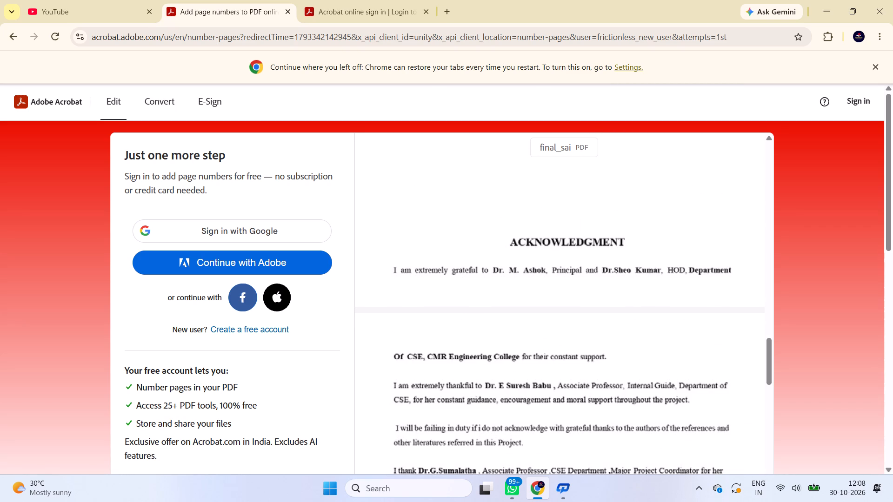
left_click(585, 146)
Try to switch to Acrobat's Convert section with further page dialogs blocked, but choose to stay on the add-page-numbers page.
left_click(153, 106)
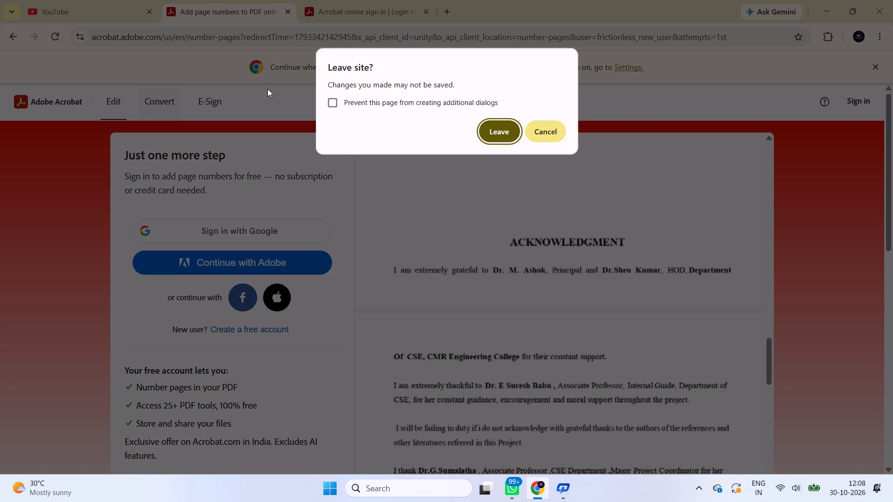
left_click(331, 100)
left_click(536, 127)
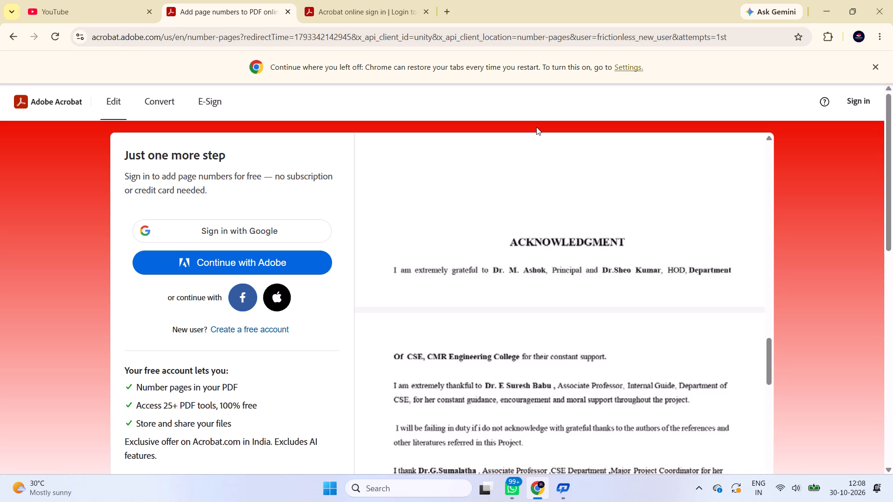
Look through the rest of the acknowledgment text in the final_sai PDF preview, down to its closing signature.
left_click(491, 296)
scroll(491, 296, "down", 2)
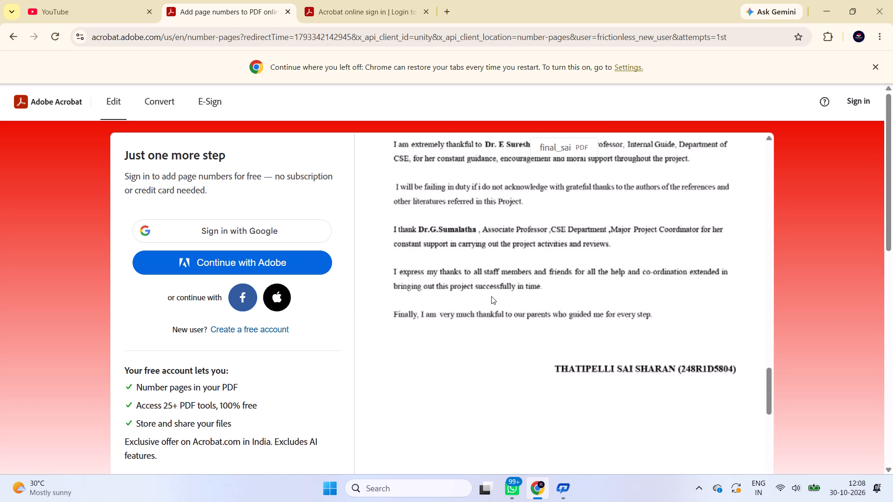
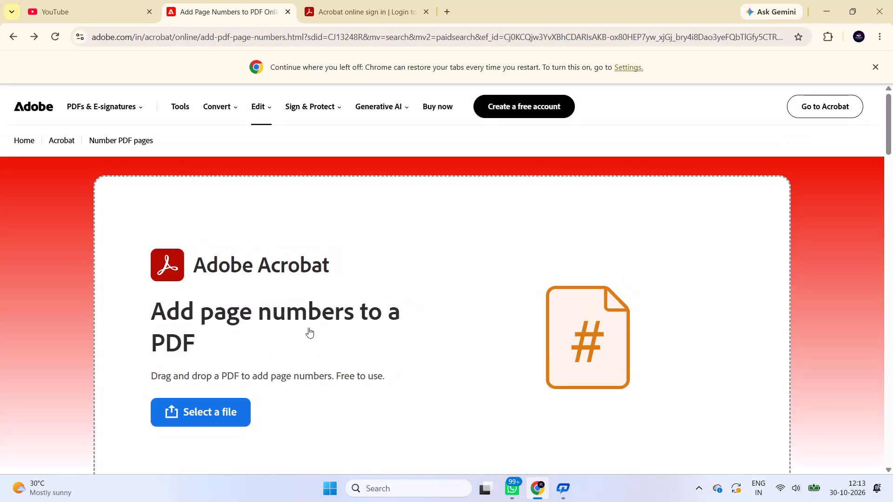
Return to the "pdf too word" search results and open iLovePDF's "Convert PDF to Word online for free" result.
scroll(268, 350, "right", 6)
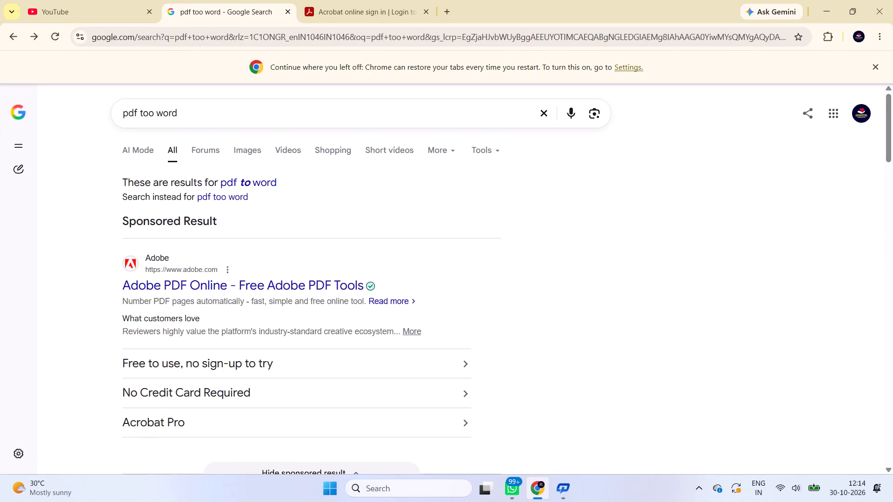
scroll(265, 314, "down", 3)
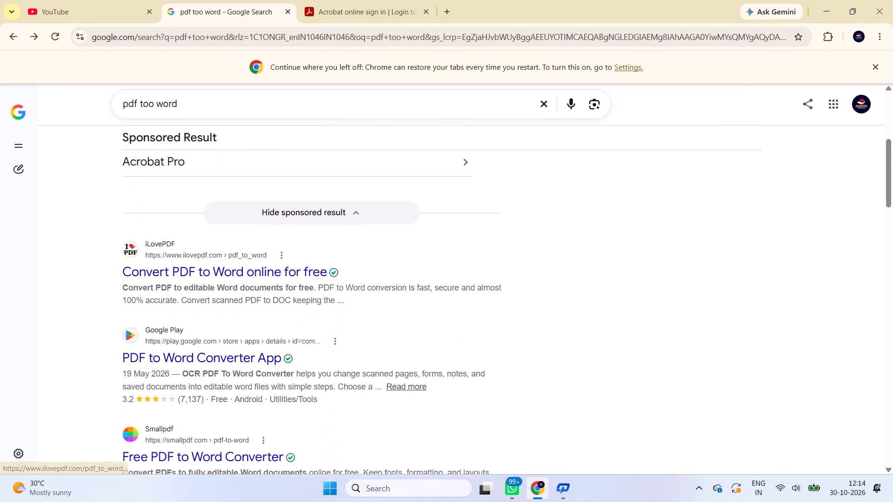
scroll(265, 314, "down", 1)
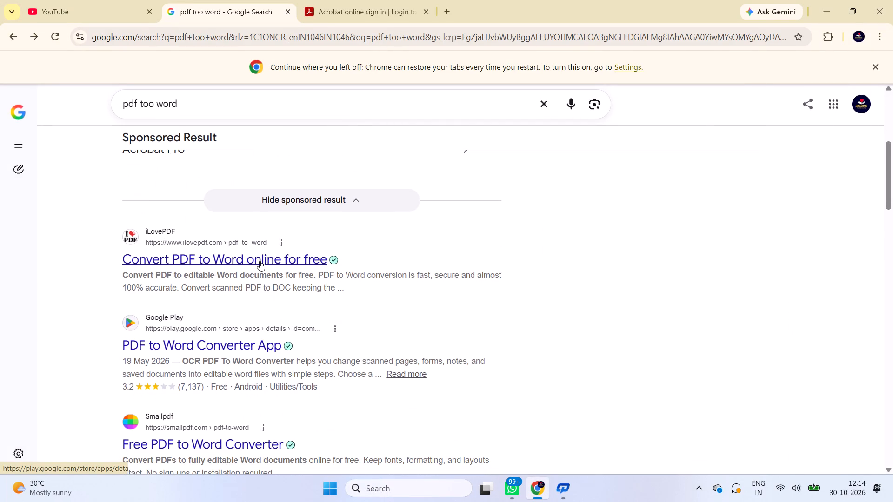
left_click(260, 261)
Open the file chooser for selecting a PDF to convert in iLovePDF's PDF to Word converter.
left_click(438, 246)
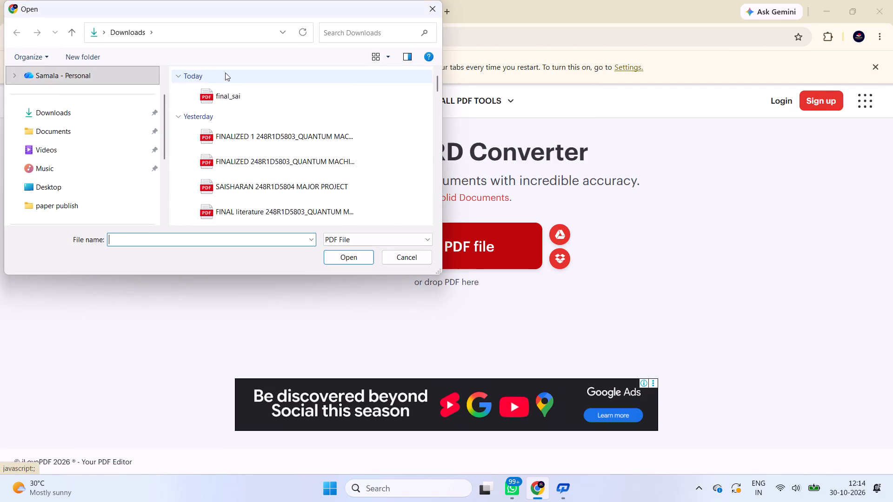
Load final_sai from Downloads into the PDF to Word converter and convert it to Word with the No OCR option.
left_click(239, 94)
double_click(239, 94)
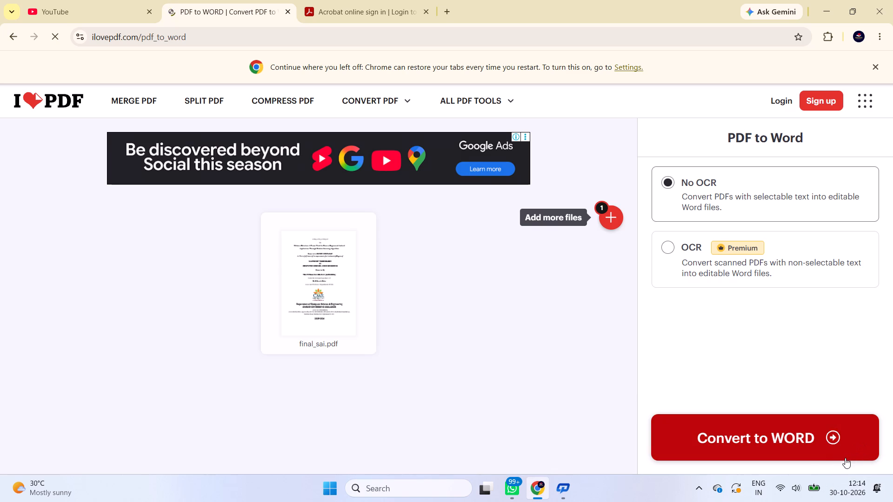
left_click(832, 432)
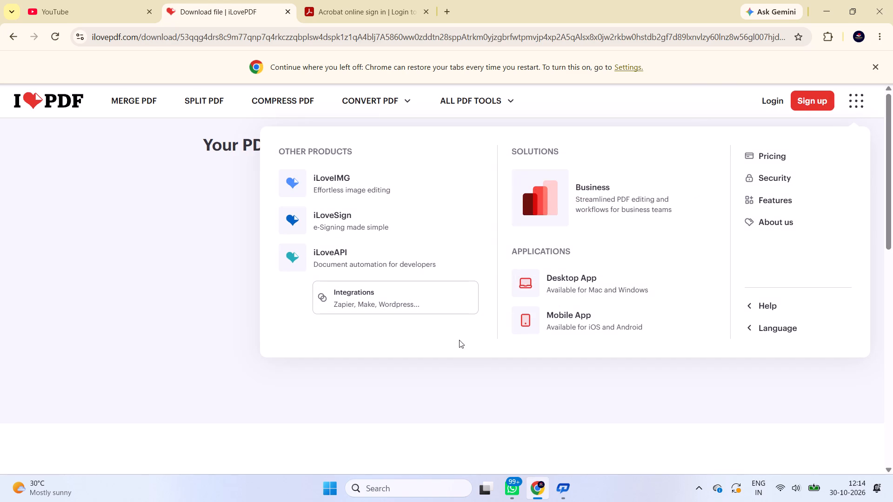
Download the converted Word document of final_sai and open the newest downloaded copy.
left_click(477, 201)
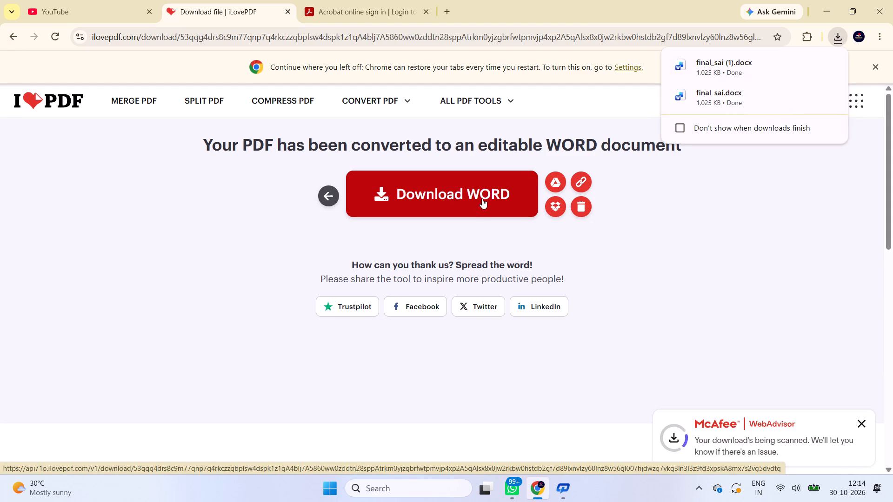
left_click(769, 70)
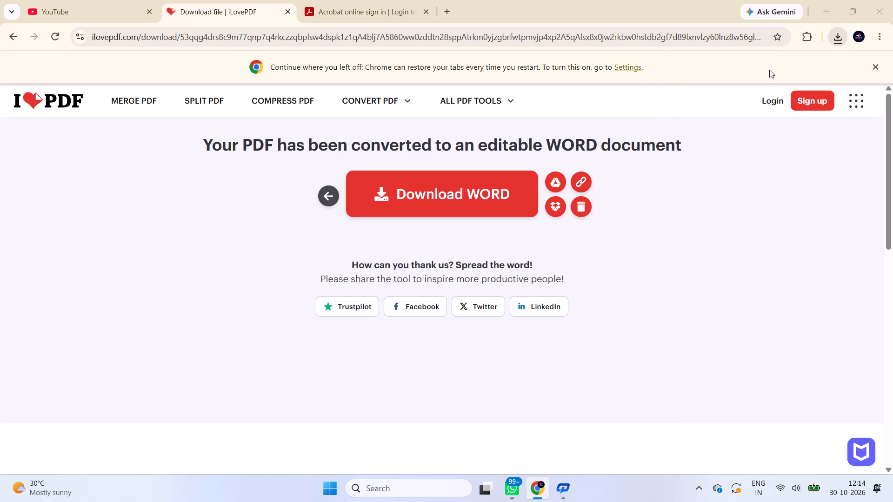
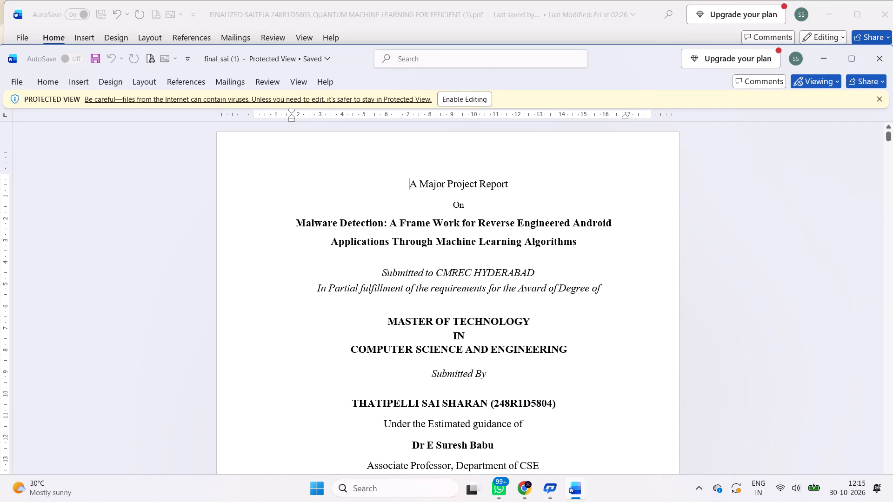
Look through the converted report from the title page through the contents and list of figures to the abstract.
scroll(474, 357, "down", 5)
scroll(474, 357, "up", 5)
scroll(474, 357, "down", 5)
scroll(477, 334, "left", 1)
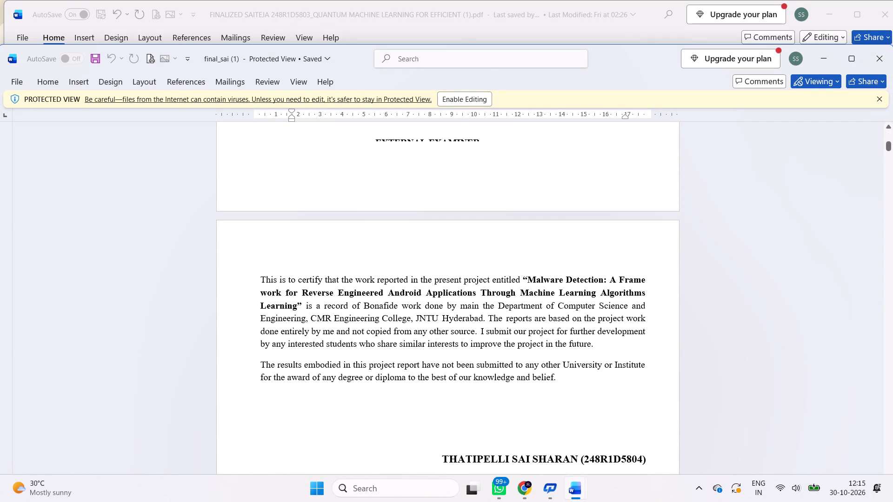
scroll(436, 336, "left", 1)
scroll(434, 308, "down", 1)
scroll(434, 308, "up", 6)
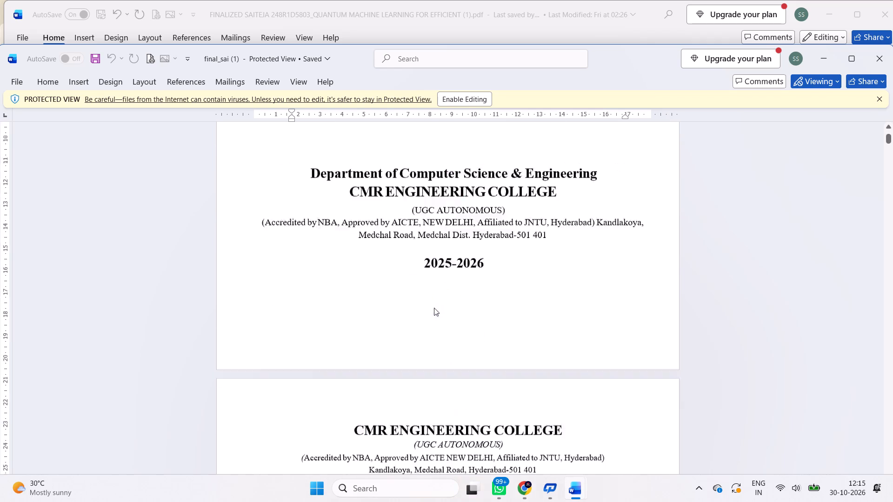
scroll(434, 308, "down", 5)
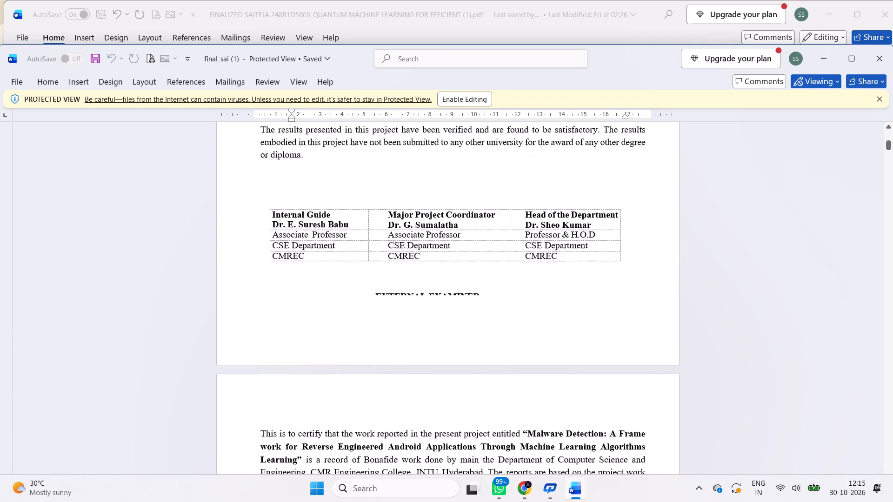
scroll(434, 308, "down", 3)
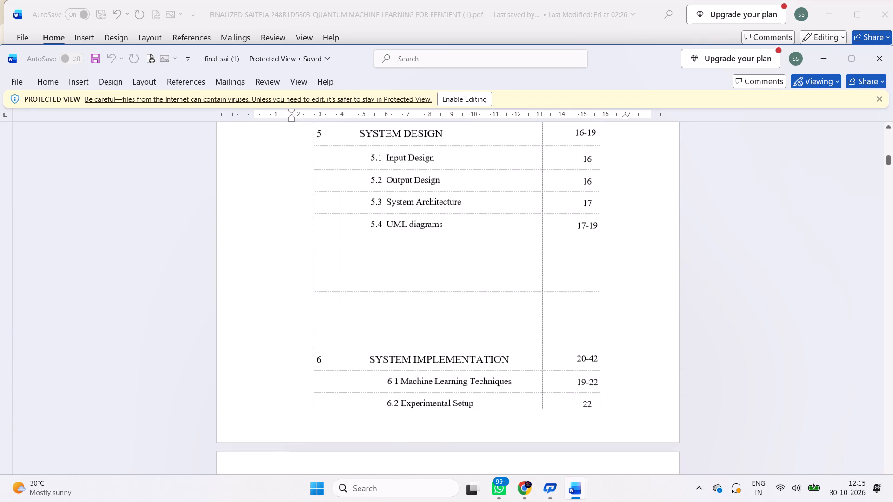
scroll(434, 308, "down", 3)
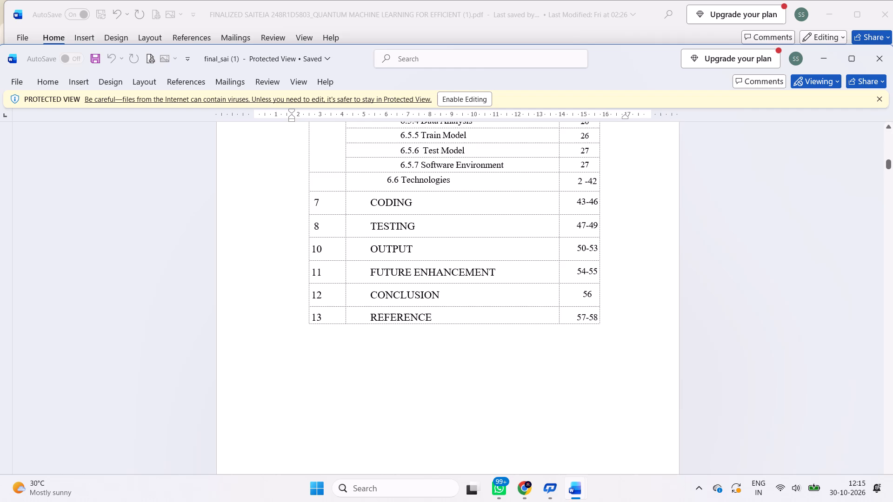
scroll(434, 308, "down", 2)
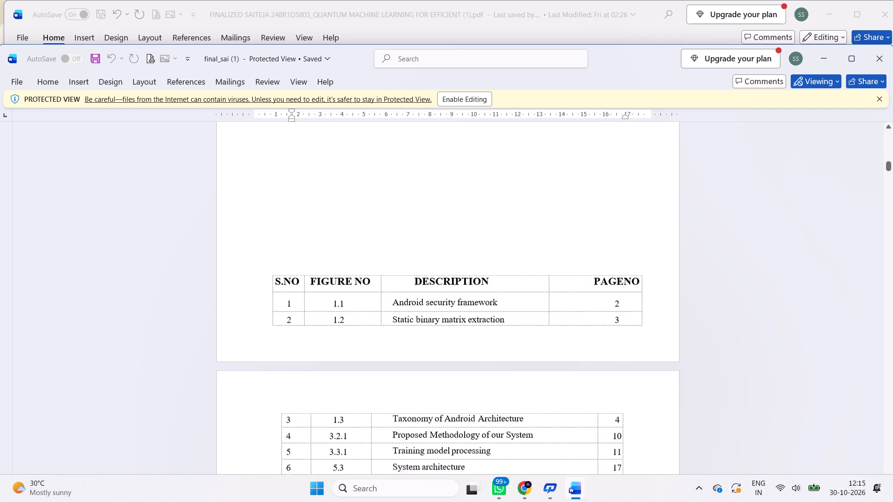
scroll(434, 308, "down", 3)
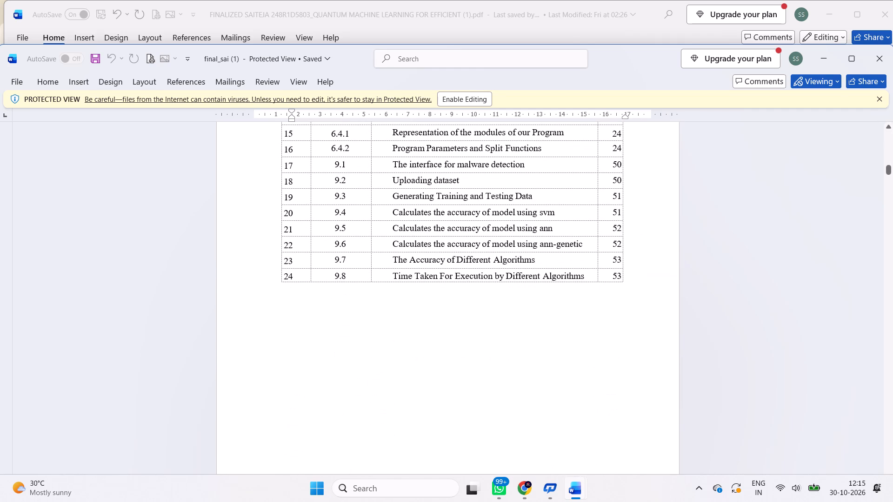
scroll(434, 308, "down", 1)
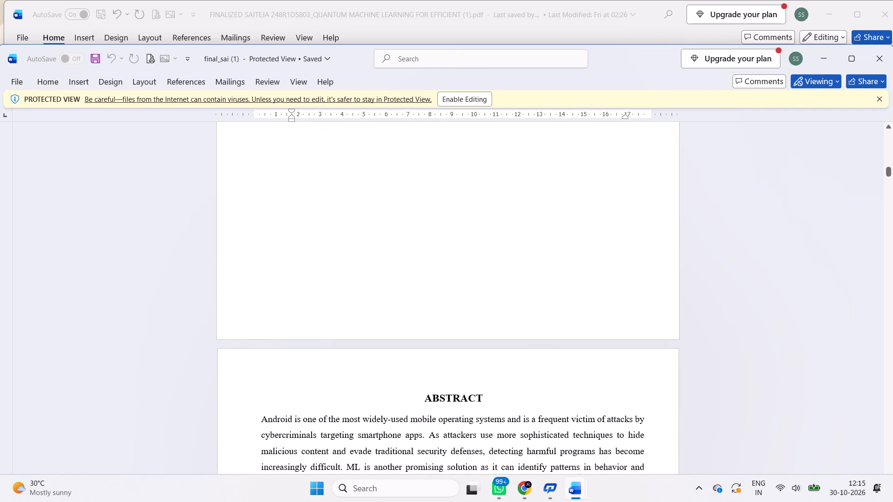
Examine the layout of the certificate page, its signatory table and External Examiner line, and the declaration page after it.
scroll(434, 308, "up", 3)
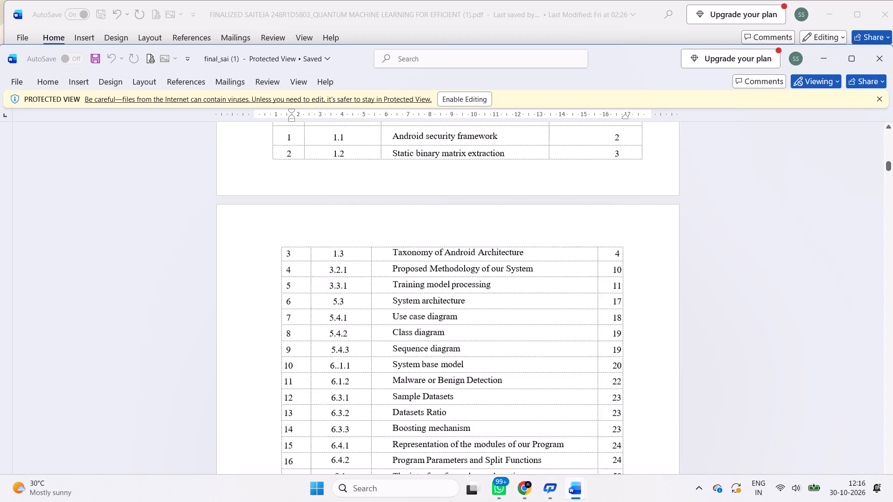
scroll(434, 308, "up", 8)
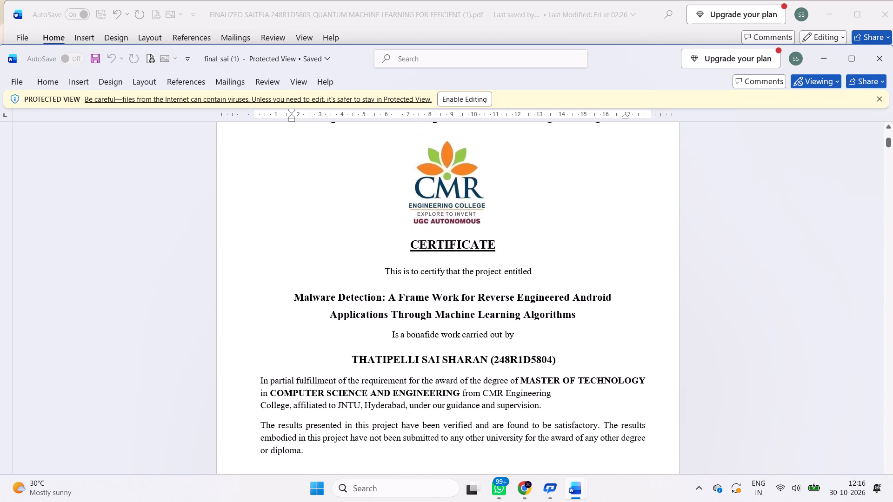
scroll(434, 308, "right", 2)
scroll(557, 232, "right", 9)
scroll(548, 371, "down", 1)
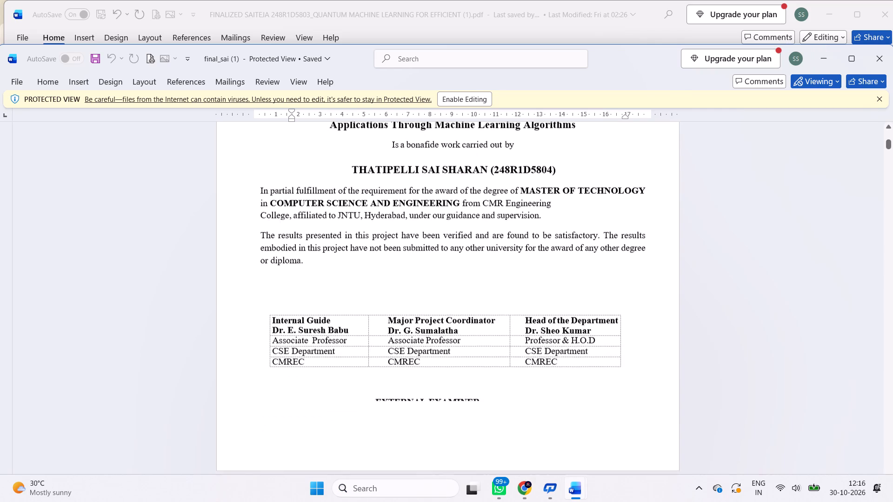
scroll(548, 371, "down", 2)
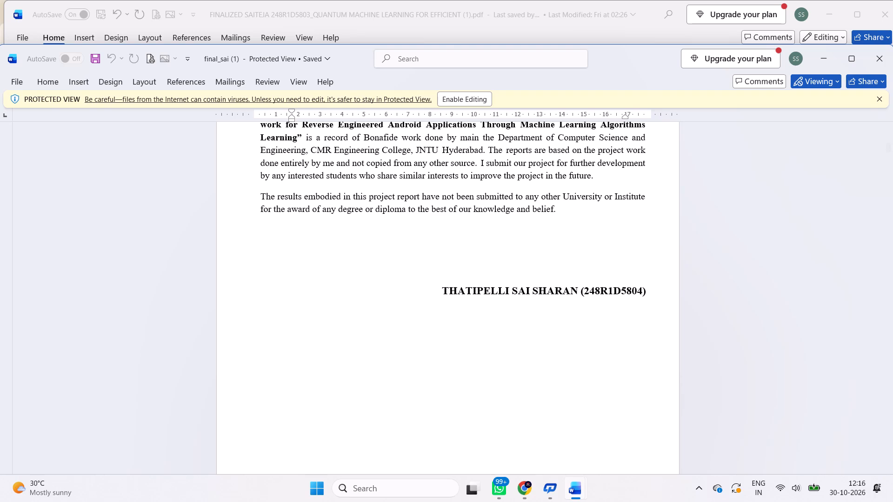
scroll(560, 283, "up", 1)
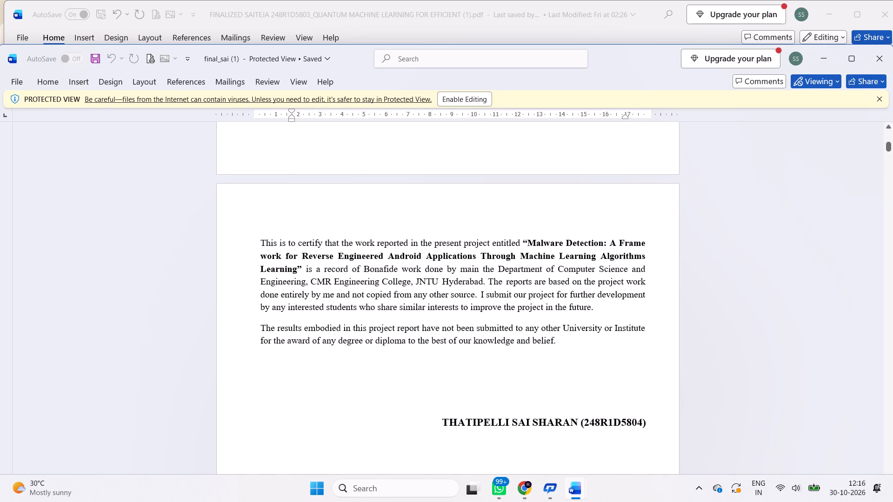
scroll(560, 283, "up", 3)
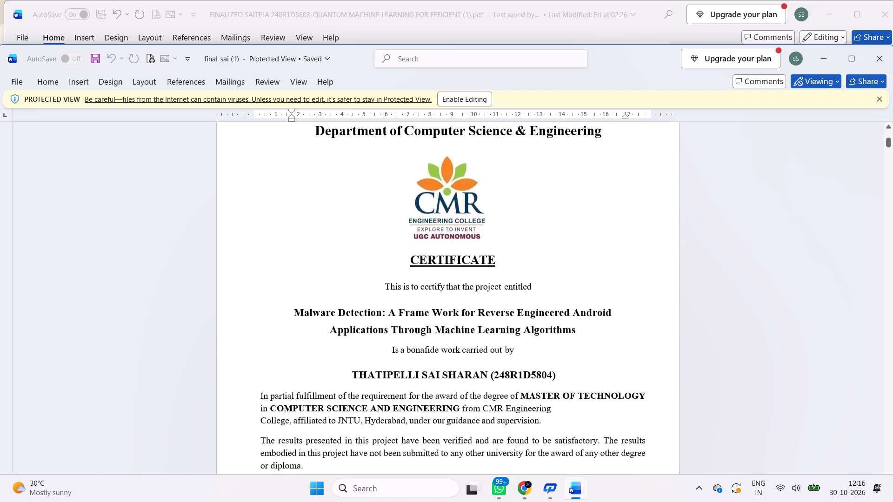
scroll(560, 283, "up", 5)
scroll(560, 283, "down", 4)
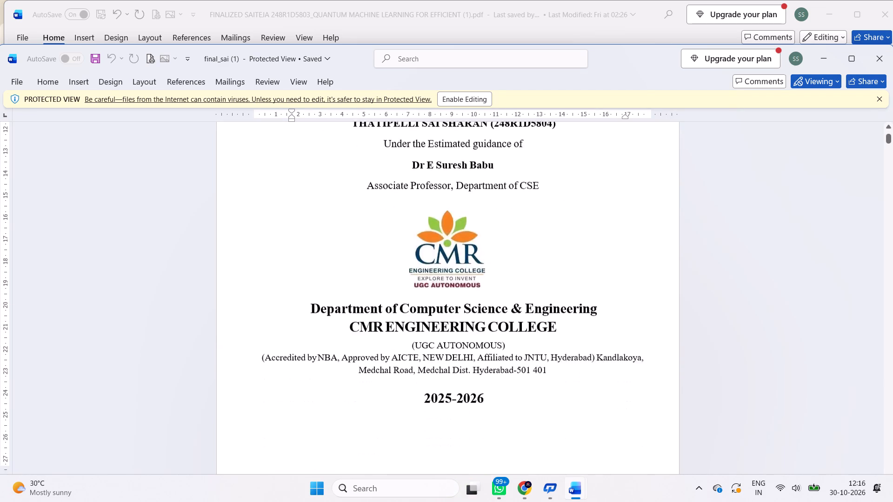
scroll(560, 283, "down", 6)
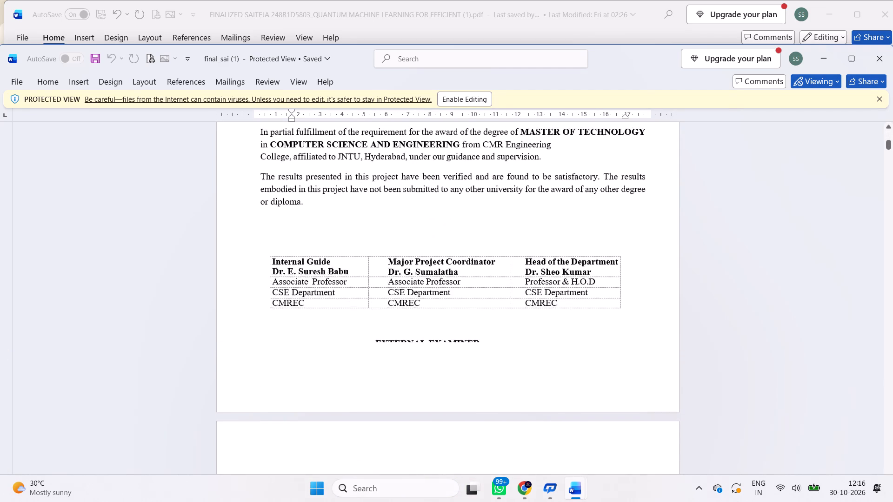
scroll(560, 283, "down", 1)
scroll(560, 283, "up", 1)
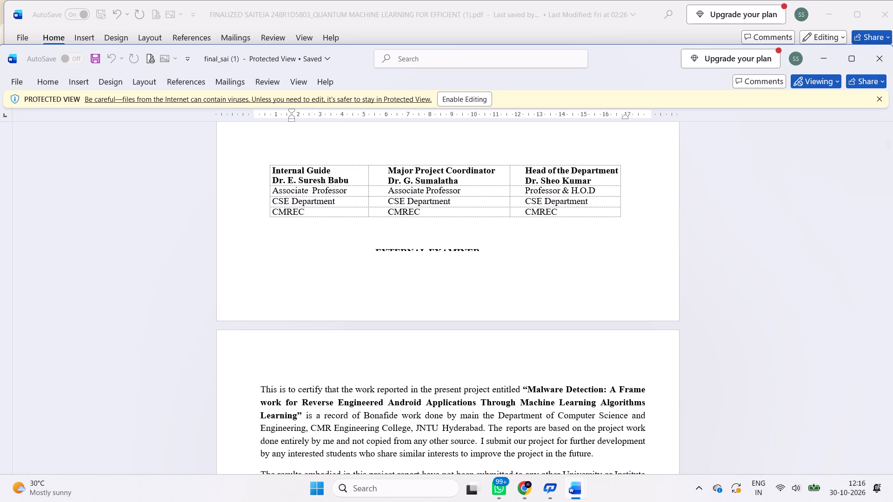
scroll(474, 253, "up", 1)
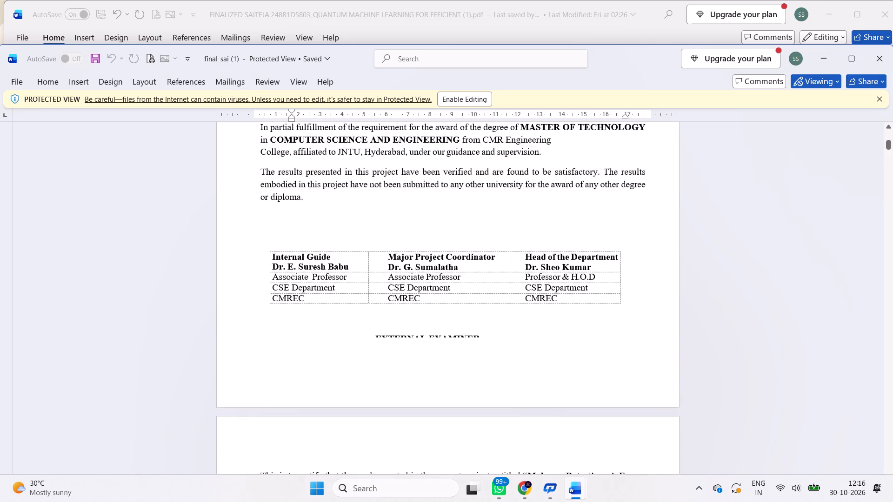
scroll(474, 253, "up", 2)
scroll(474, 253, "down", 2)
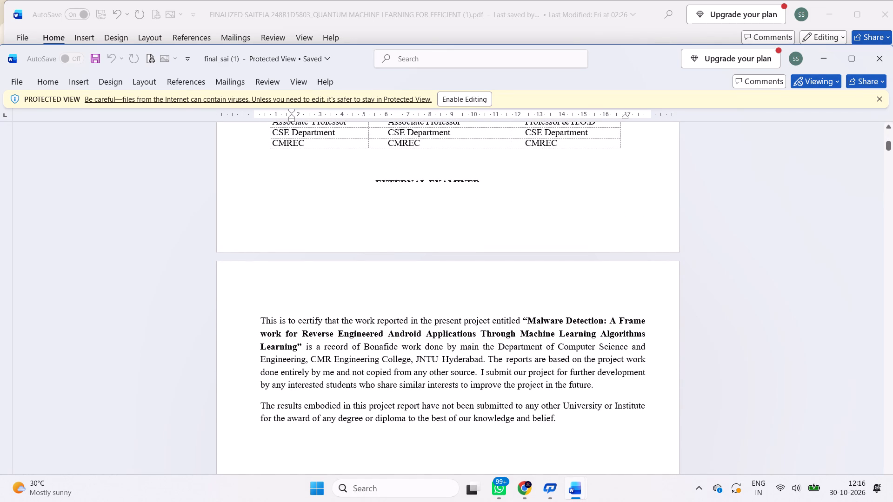
scroll(481, 181, "up", 5)
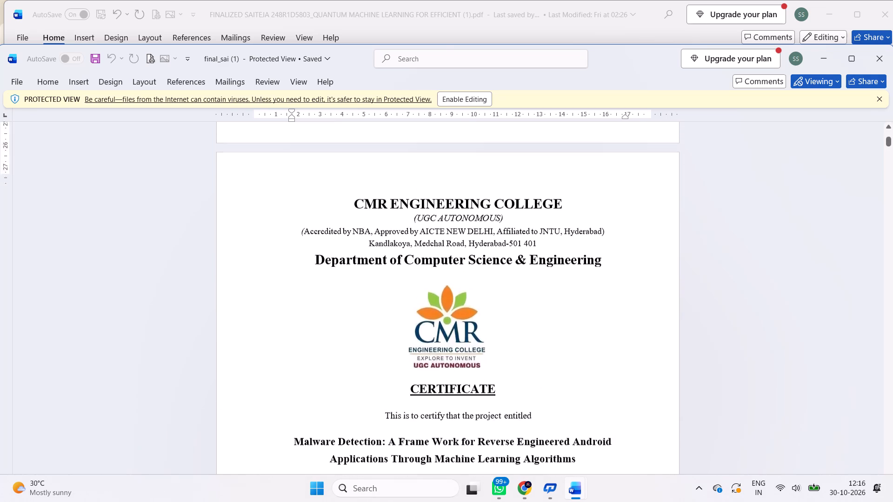
scroll(481, 181, "up", 1)
scroll(481, 181, "down", 2)
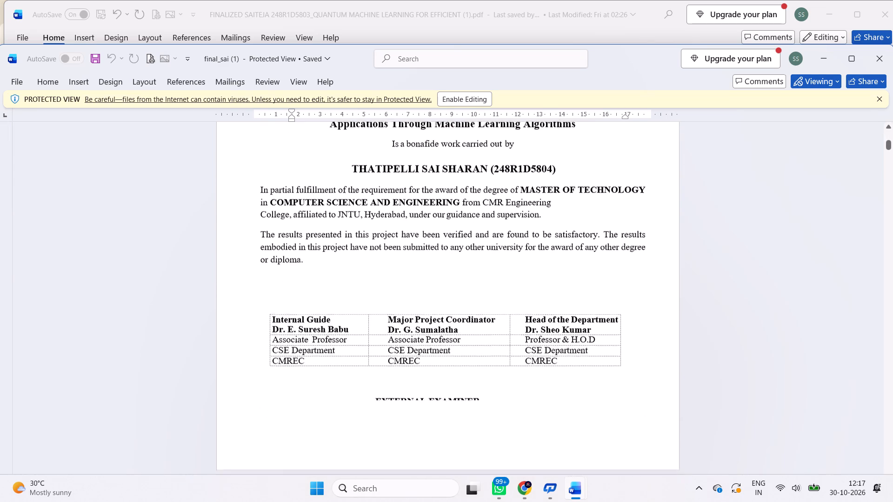
scroll(481, 181, "down", 1)
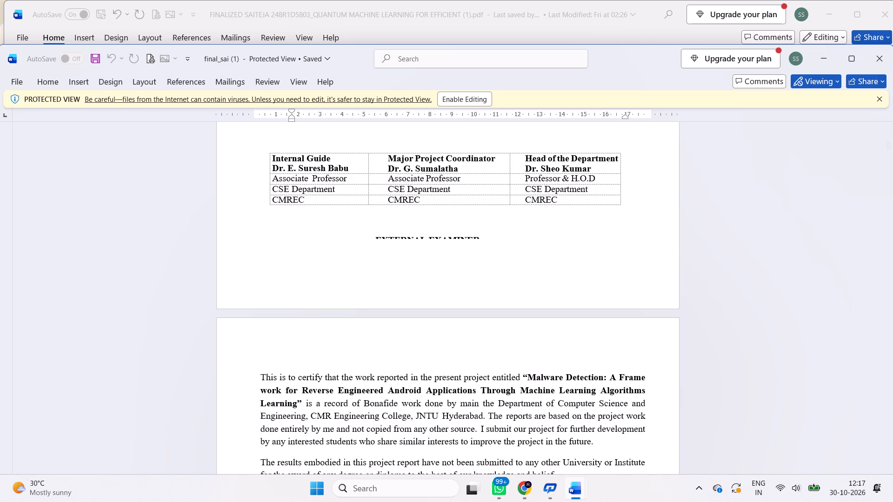
scroll(488, 254, "up", 1)
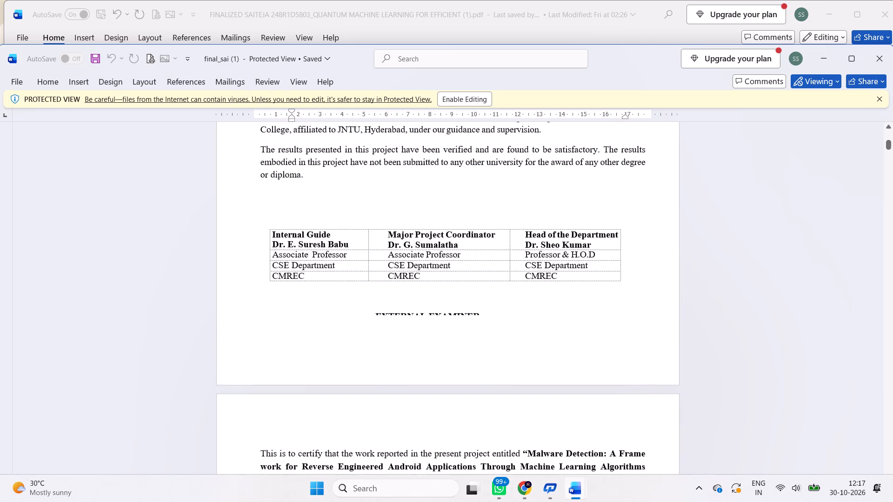
scroll(488, 254, "up", 1)
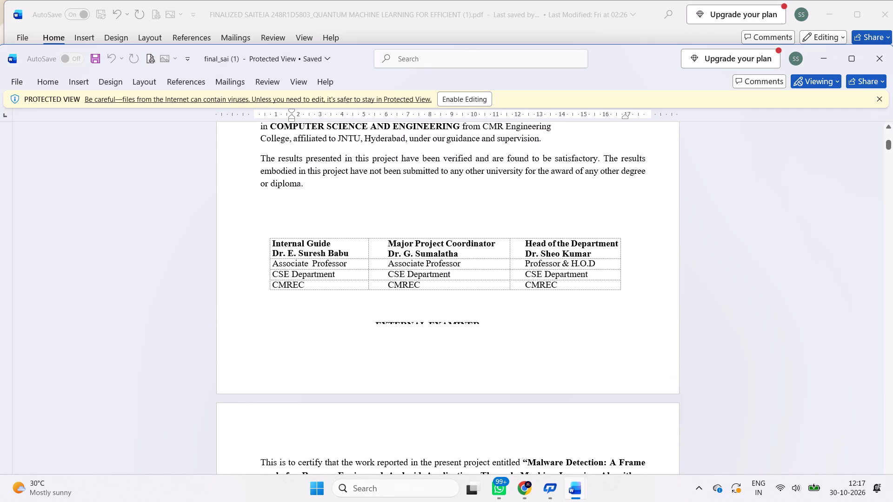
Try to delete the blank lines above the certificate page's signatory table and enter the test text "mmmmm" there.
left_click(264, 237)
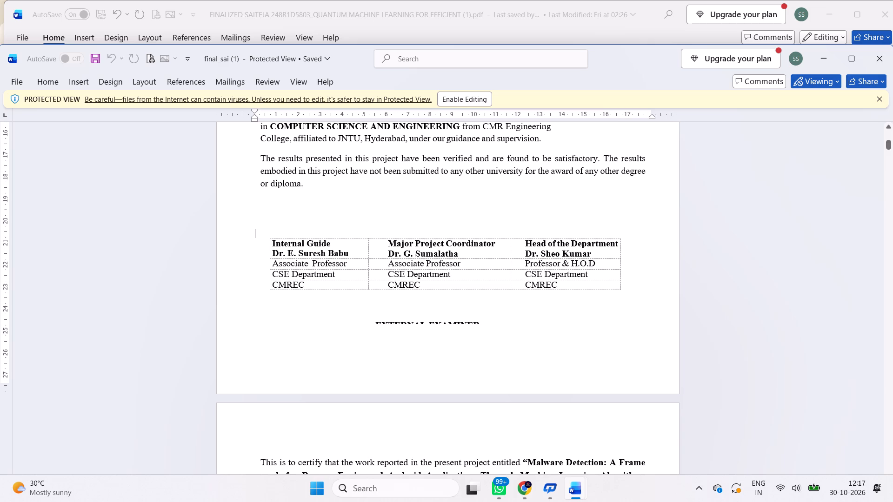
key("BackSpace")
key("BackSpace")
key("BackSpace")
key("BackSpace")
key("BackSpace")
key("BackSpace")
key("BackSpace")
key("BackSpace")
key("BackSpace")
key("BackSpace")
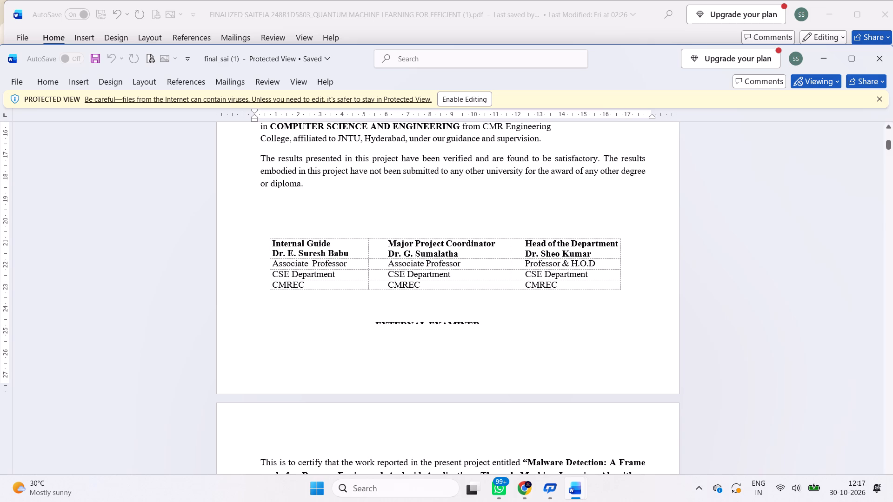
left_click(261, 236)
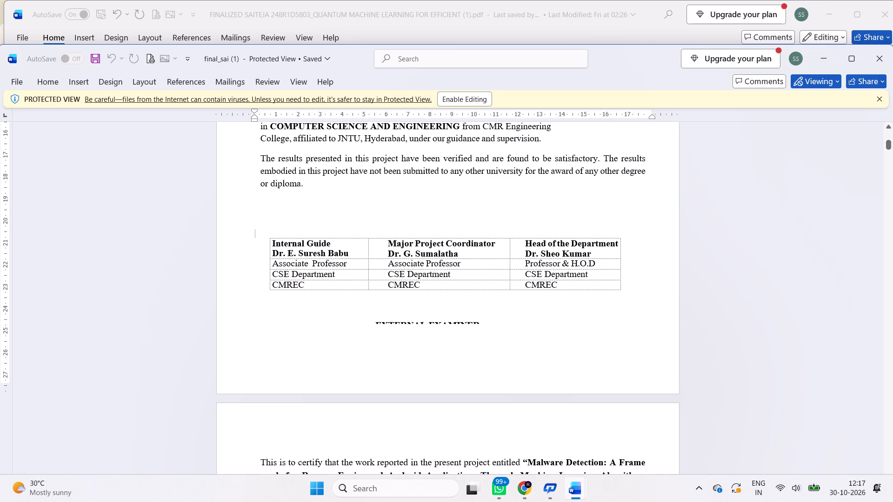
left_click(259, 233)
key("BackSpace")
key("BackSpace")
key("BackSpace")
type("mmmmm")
Enable editing in the protected final_sai (1) document and return to the certificate page's signatory table.
left_click(480, 100)
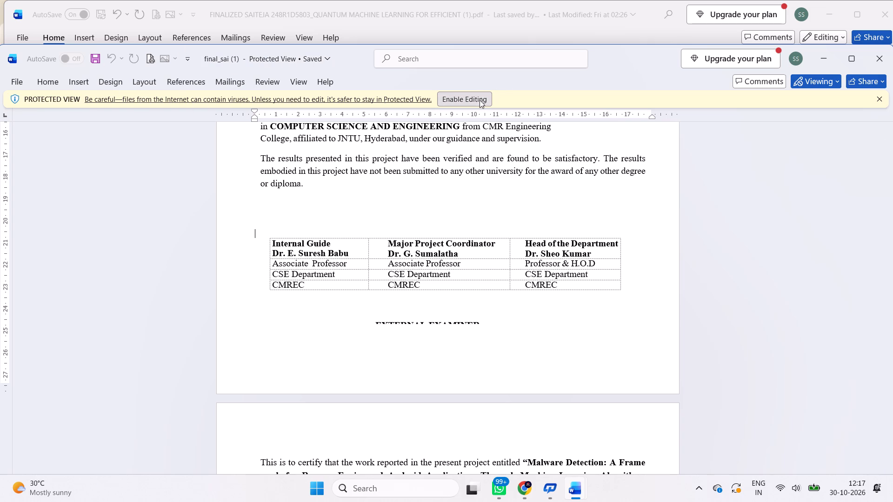
scroll(365, 292, "down", 2)
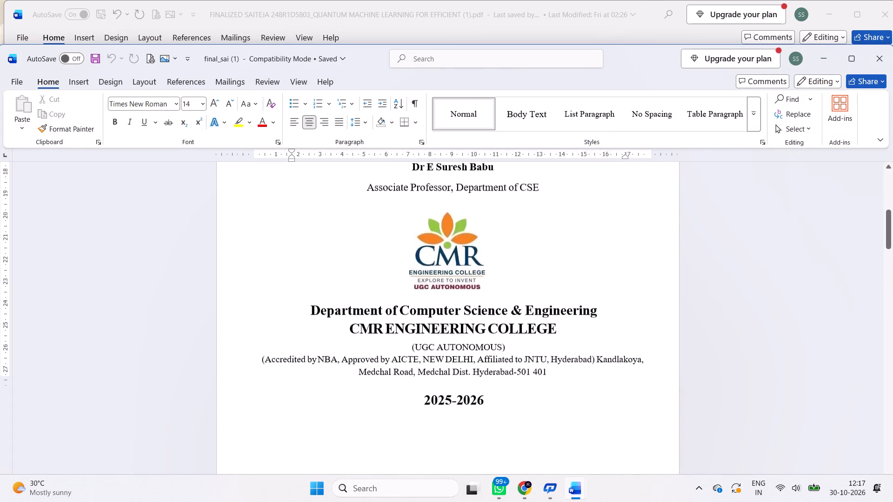
scroll(365, 292, "down", 5)
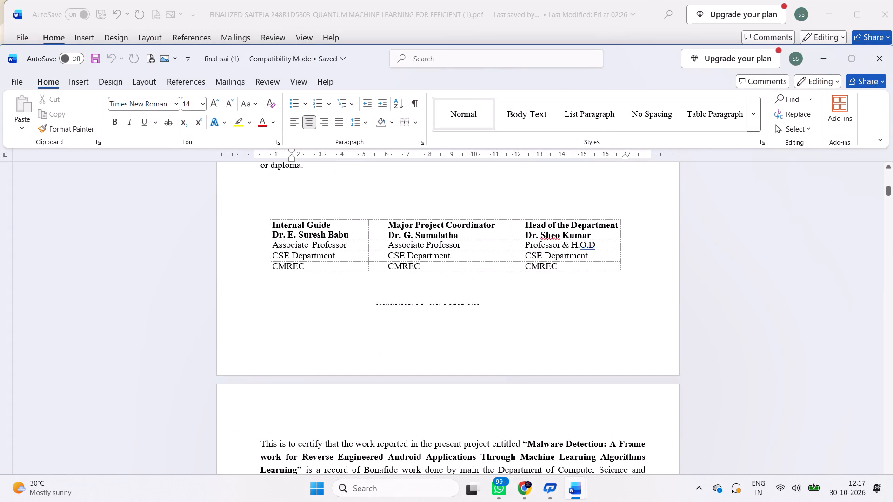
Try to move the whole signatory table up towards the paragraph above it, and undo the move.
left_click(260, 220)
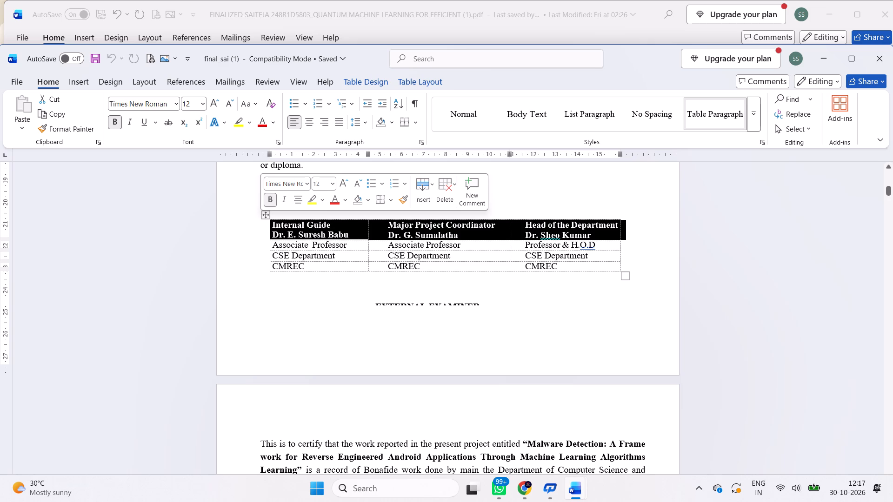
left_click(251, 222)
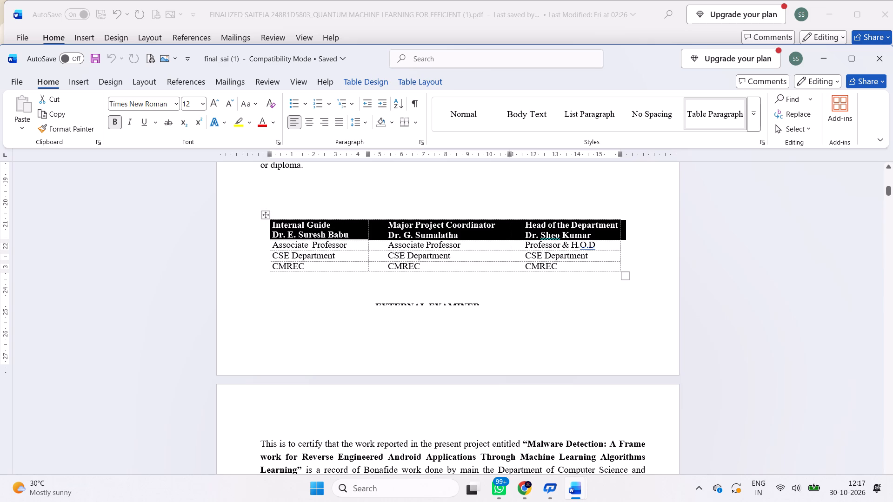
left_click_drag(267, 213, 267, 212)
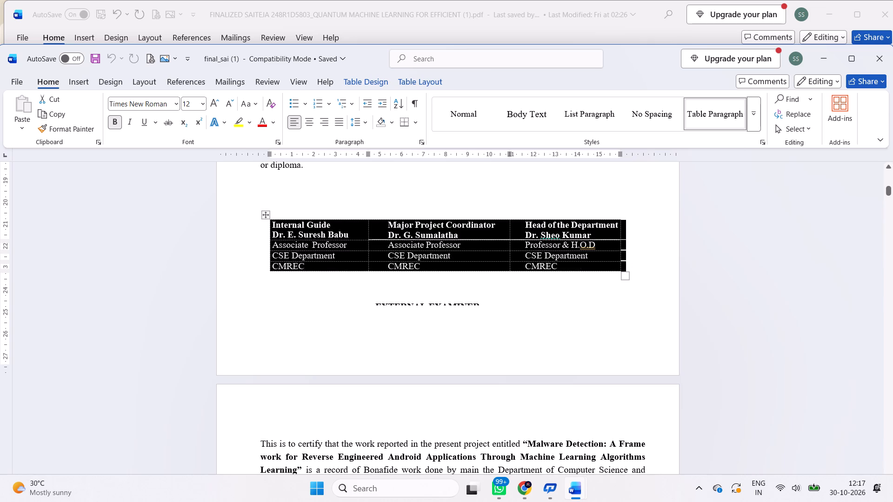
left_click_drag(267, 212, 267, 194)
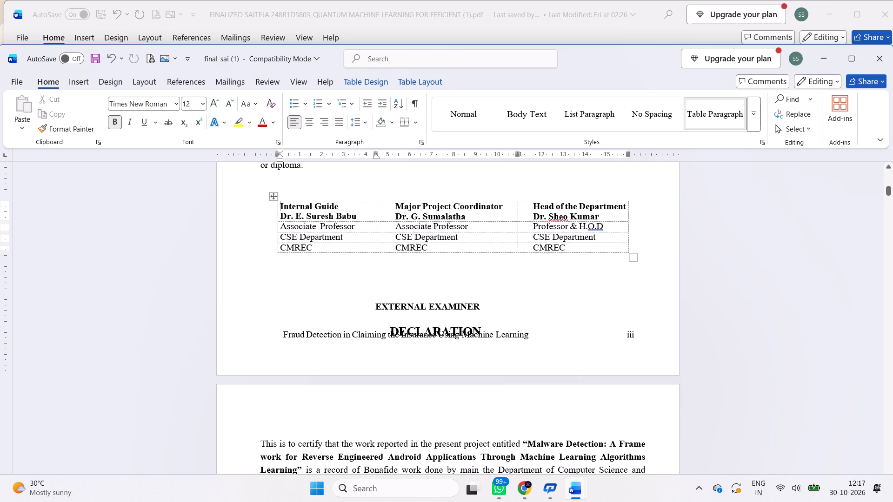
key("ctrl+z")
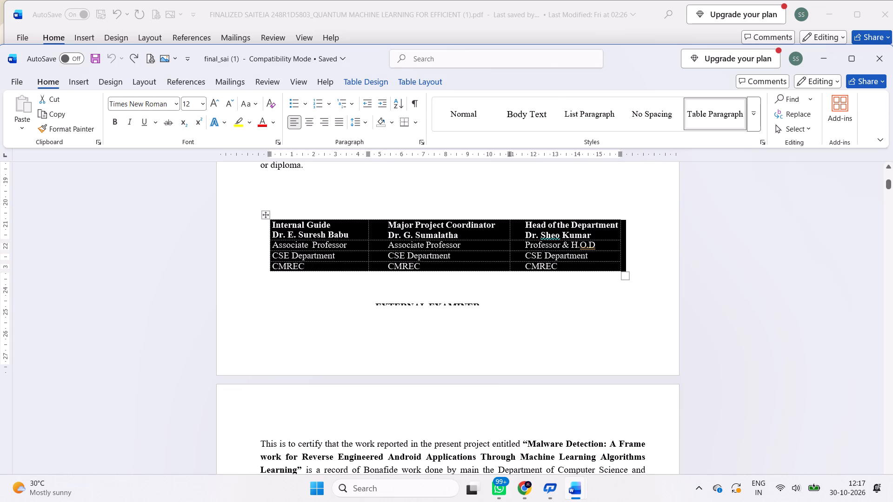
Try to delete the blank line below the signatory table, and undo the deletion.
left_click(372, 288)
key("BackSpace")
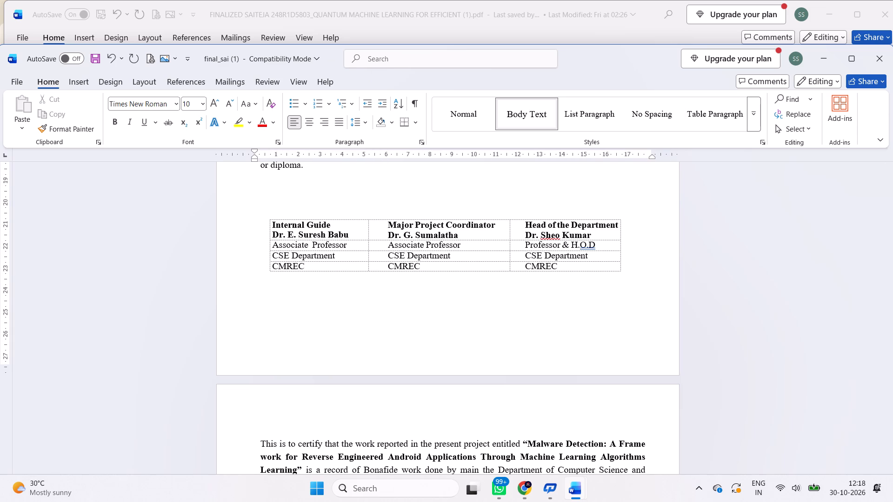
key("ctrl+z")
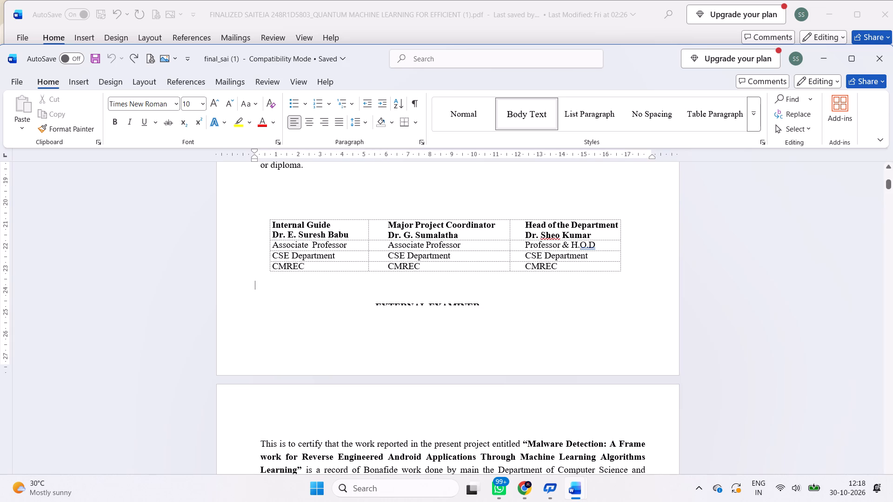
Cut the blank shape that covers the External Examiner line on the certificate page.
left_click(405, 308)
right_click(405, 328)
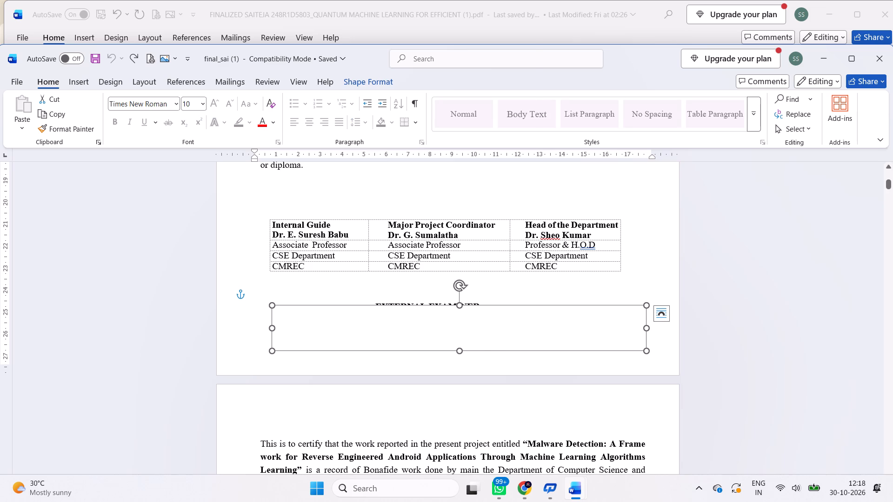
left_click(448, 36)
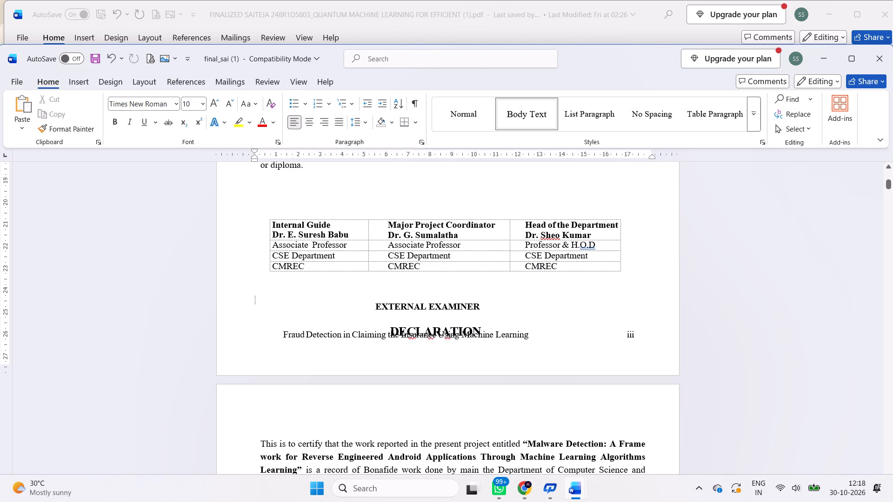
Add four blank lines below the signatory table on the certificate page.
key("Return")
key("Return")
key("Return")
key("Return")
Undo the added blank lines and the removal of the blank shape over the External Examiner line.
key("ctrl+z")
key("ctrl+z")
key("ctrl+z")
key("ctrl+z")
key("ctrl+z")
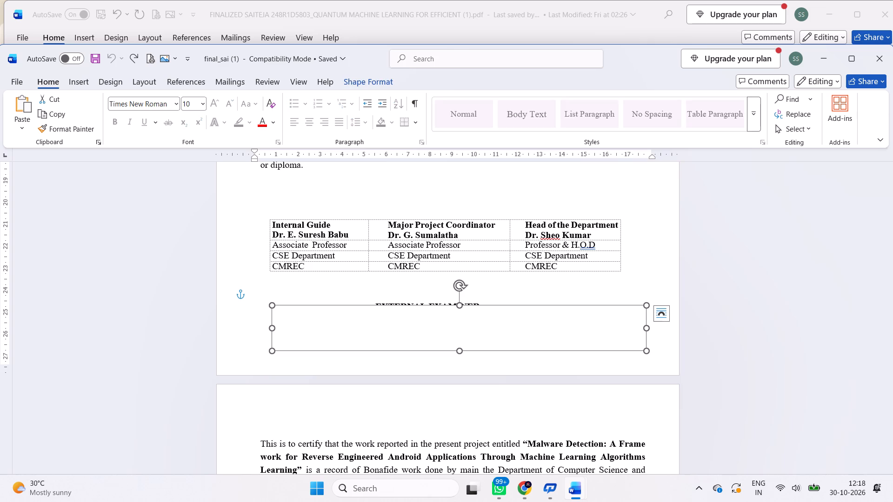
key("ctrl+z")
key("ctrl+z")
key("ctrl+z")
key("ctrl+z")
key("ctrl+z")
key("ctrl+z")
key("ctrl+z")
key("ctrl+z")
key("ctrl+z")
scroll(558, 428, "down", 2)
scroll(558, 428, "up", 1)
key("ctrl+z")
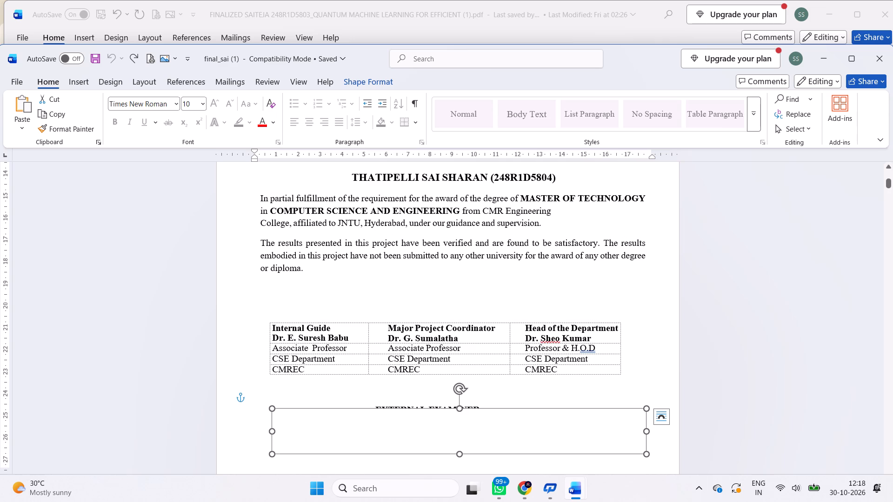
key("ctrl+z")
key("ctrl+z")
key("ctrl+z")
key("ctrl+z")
Cut the blank shape that covers the External Examiner line below the signatory table.
scroll(558, 428, "down", 1)
right_click(533, 371)
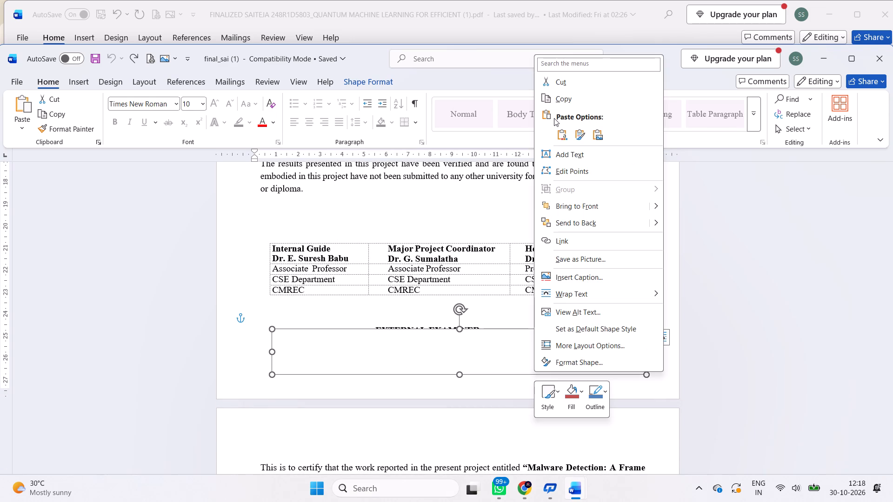
left_click(555, 83)
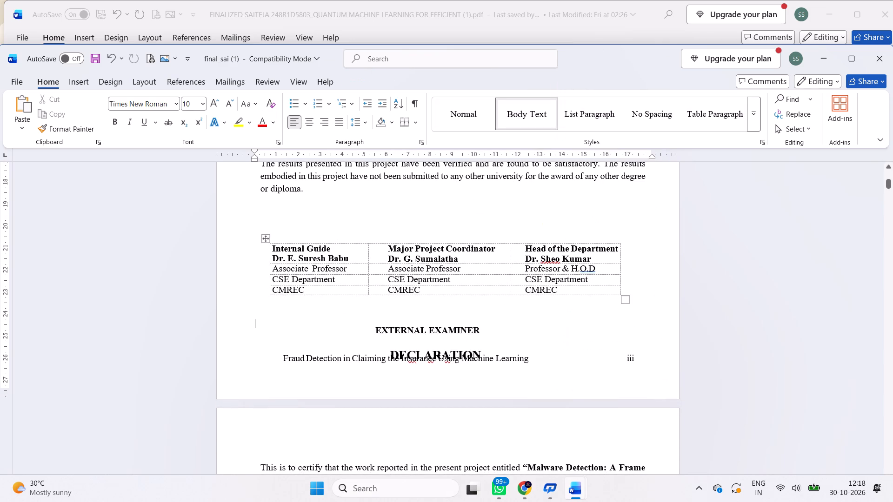
Add blank lines between the signatory table and the External Examiner line, removing the stray backslash.
left_click(399, 317)
key("Return")
left_click(417, 299)
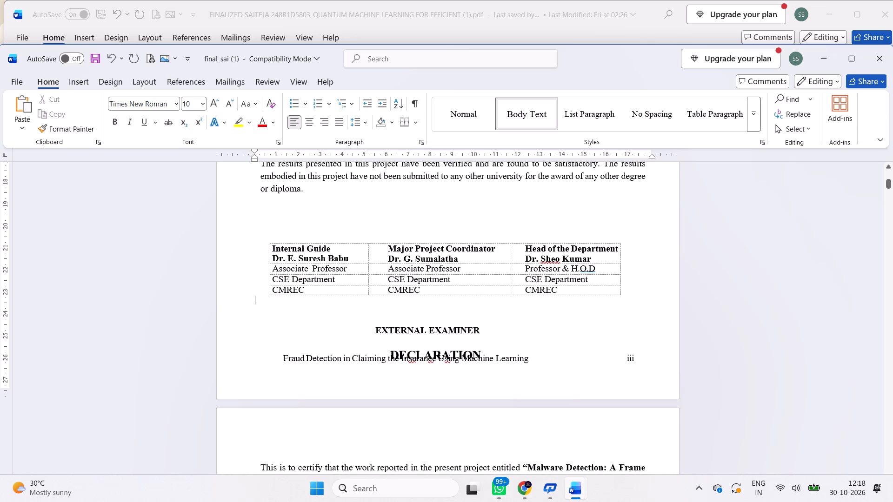
left_click(422, 310)
key("backslash")
key("Return")
key("Return")
key("Return")
left_click(269, 317)
key("BackSpace")
key("BackSpace")
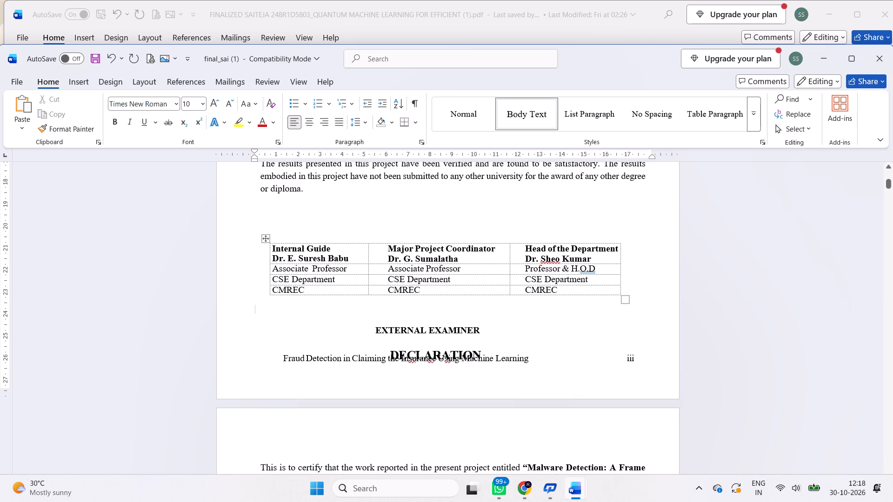
Move the text box containing External Examiner and the overlapping Declaration text down to the certificate page's bottom edge.
left_click(506, 350)
left_click_drag(432, 352, 434, 360)
left_click(434, 360)
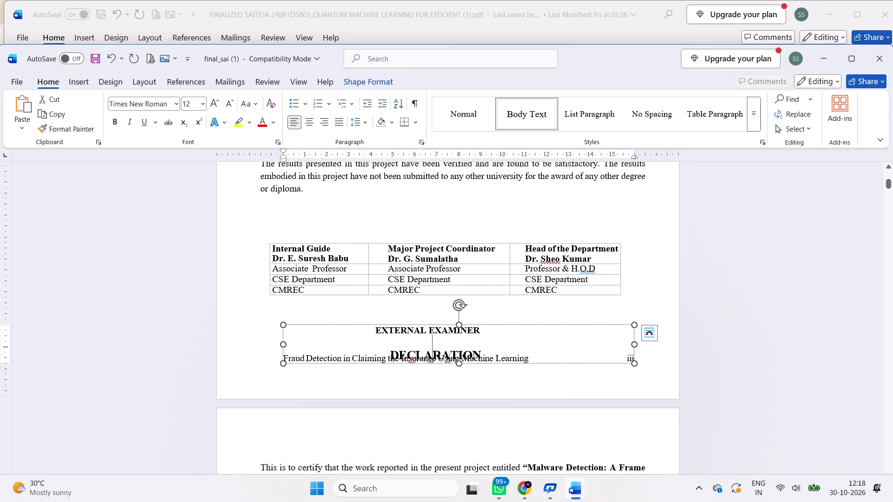
left_click(434, 360)
left_click_drag(434, 360, 429, 429)
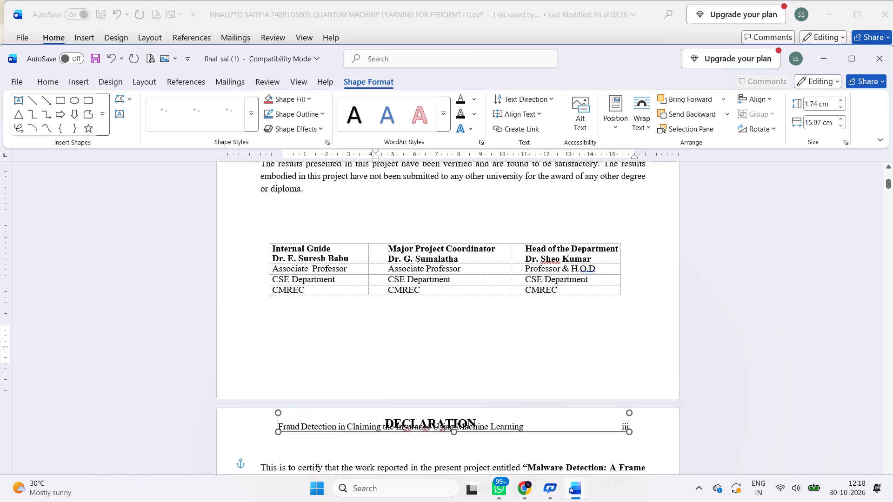
left_click_drag(429, 429, 423, 466)
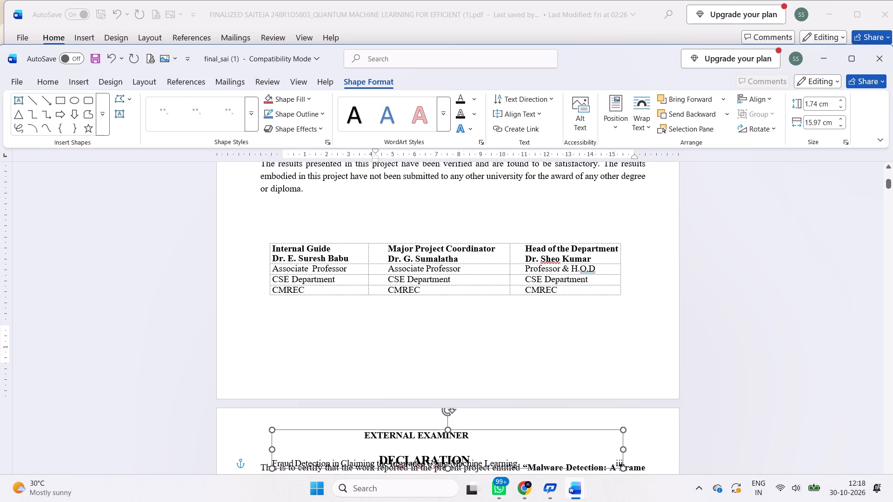
left_click_drag(423, 466, 422, 392)
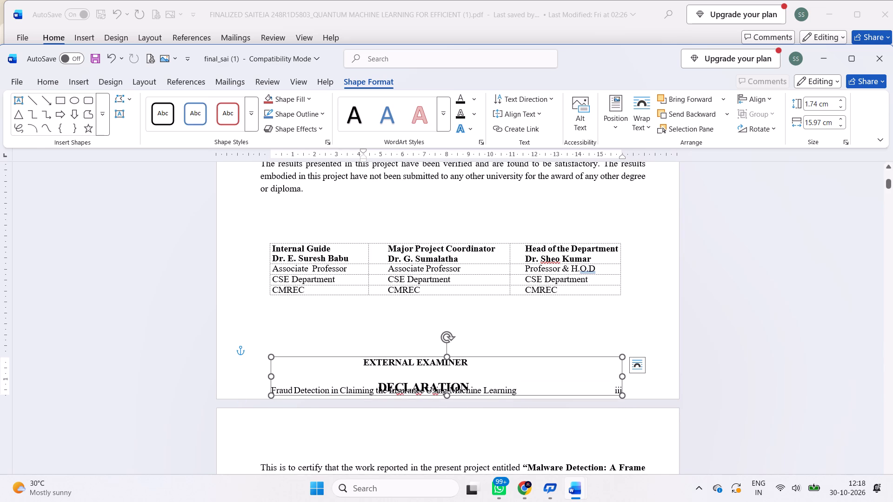
Delete the overlapping DECLARATION heading and "Fraud Detection in Claiming the Insurance Using Machine Learning" text from the External Examiner text box.
left_click_drag(515, 389, 275, 378)
key("BackSpace")
left_click(275, 378)
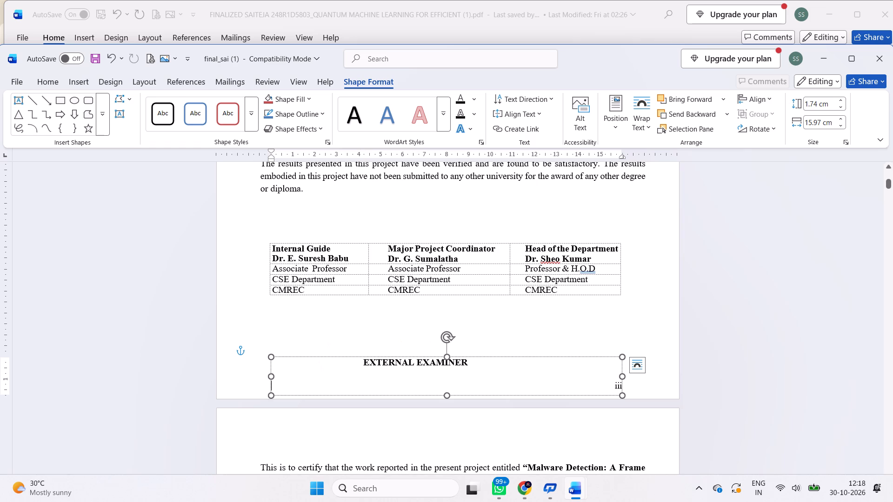
left_click(771, 317)
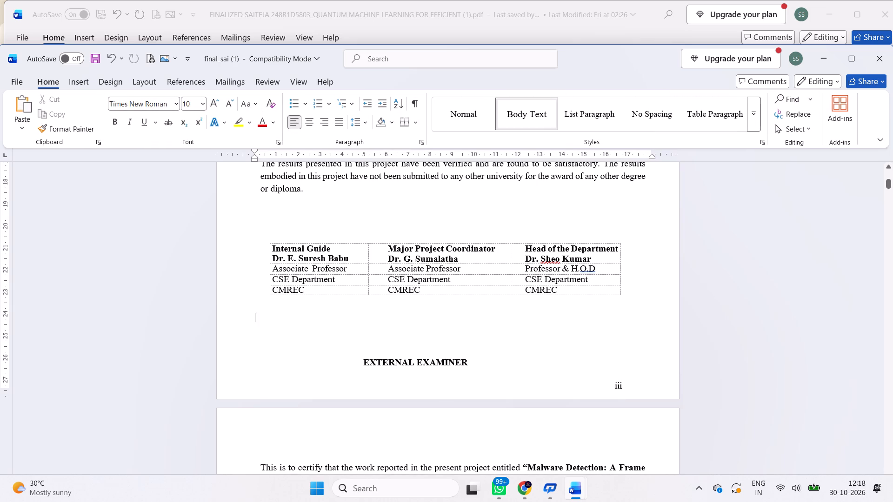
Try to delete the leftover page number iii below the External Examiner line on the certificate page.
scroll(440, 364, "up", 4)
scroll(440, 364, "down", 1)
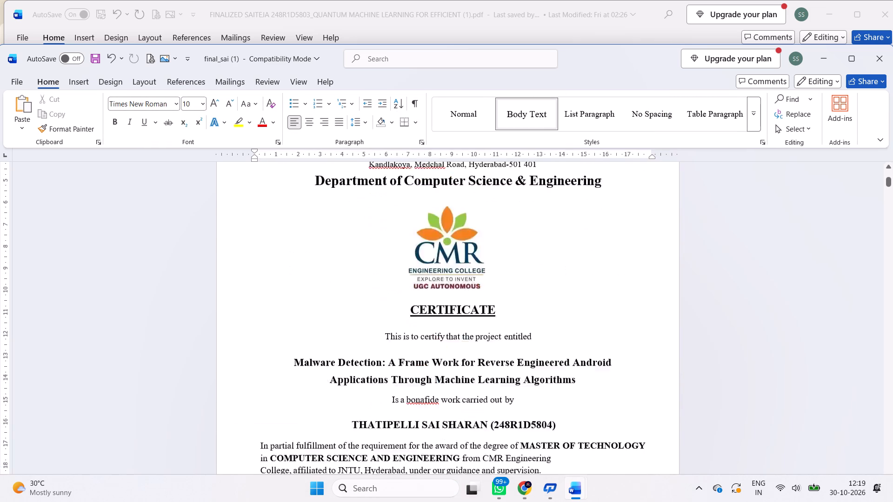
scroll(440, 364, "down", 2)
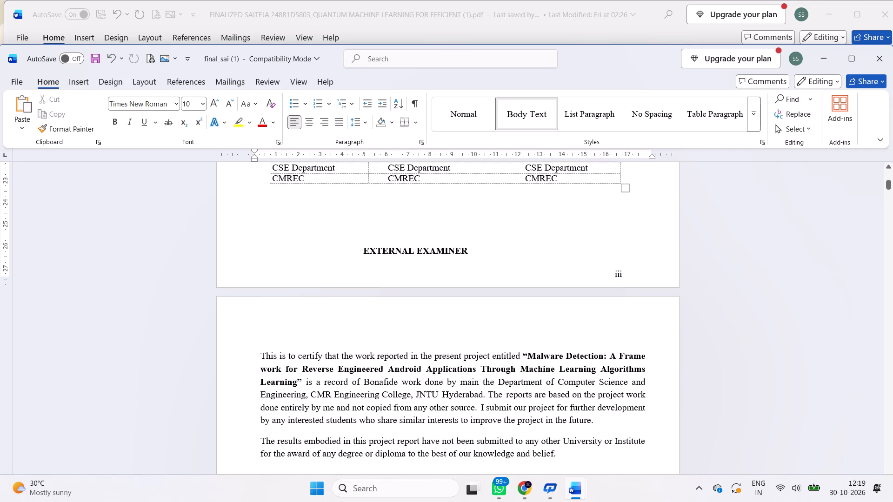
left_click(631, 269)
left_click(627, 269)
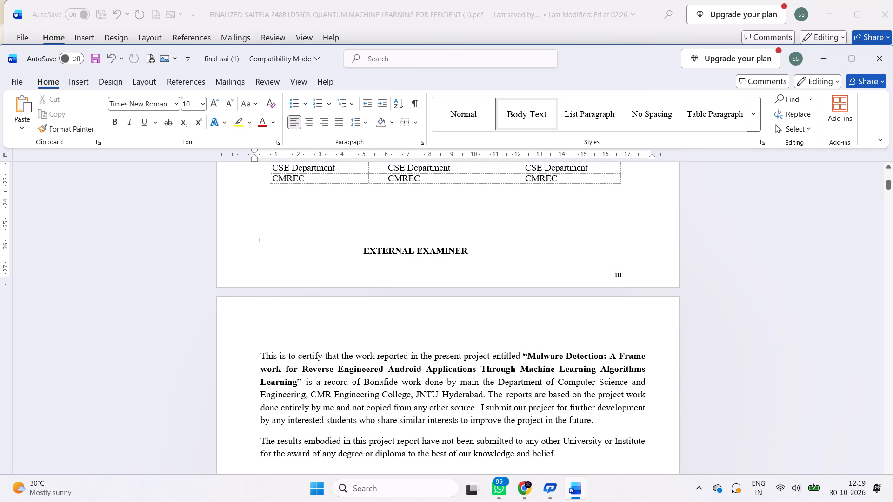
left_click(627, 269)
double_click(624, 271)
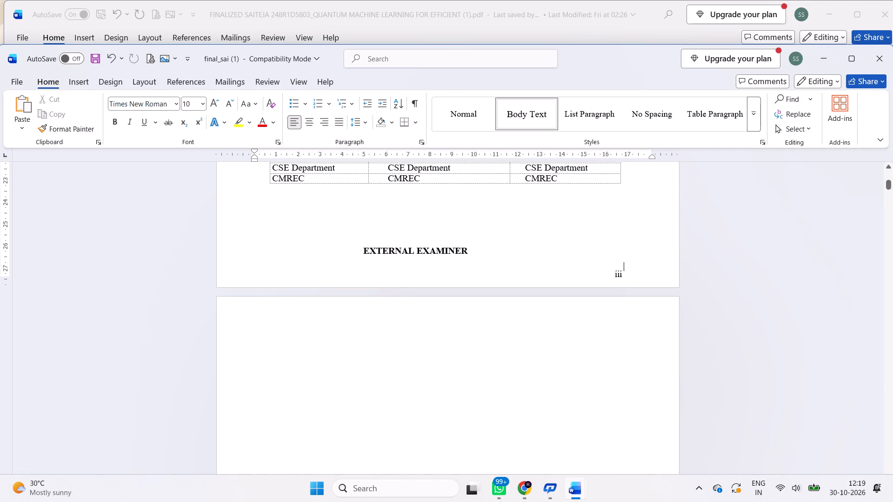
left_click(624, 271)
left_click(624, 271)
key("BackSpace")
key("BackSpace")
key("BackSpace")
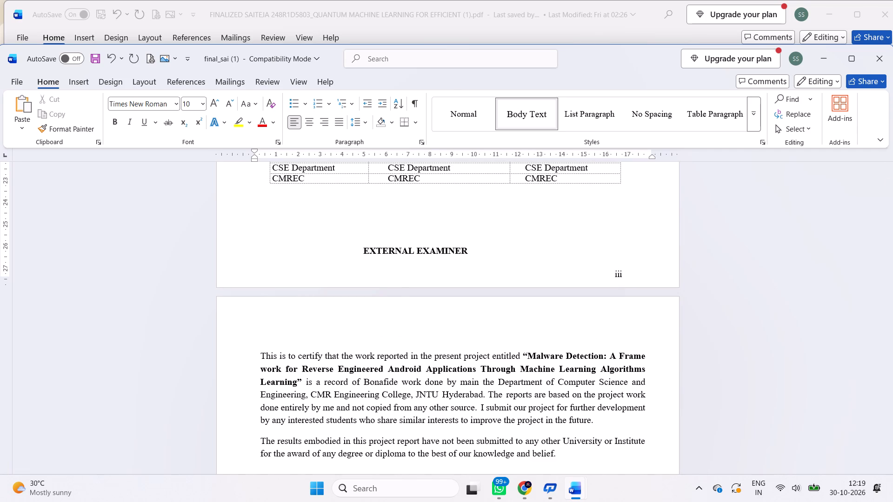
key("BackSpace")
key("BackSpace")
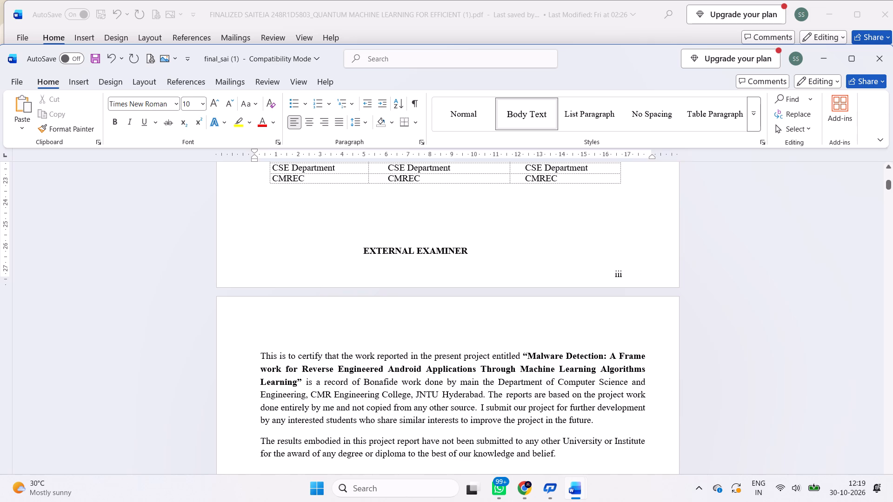
Cut the text box containing External Examiner and the leftover page number iii from the certificate page.
left_click(620, 276)
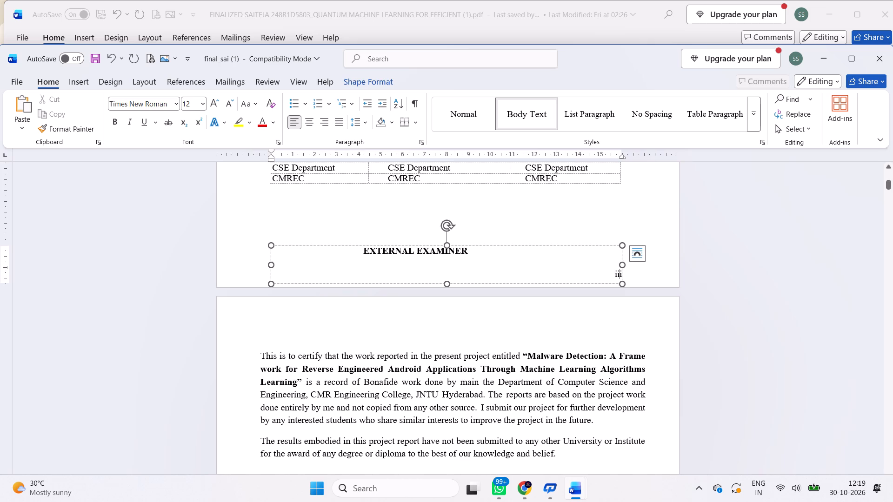
right_click(616, 281)
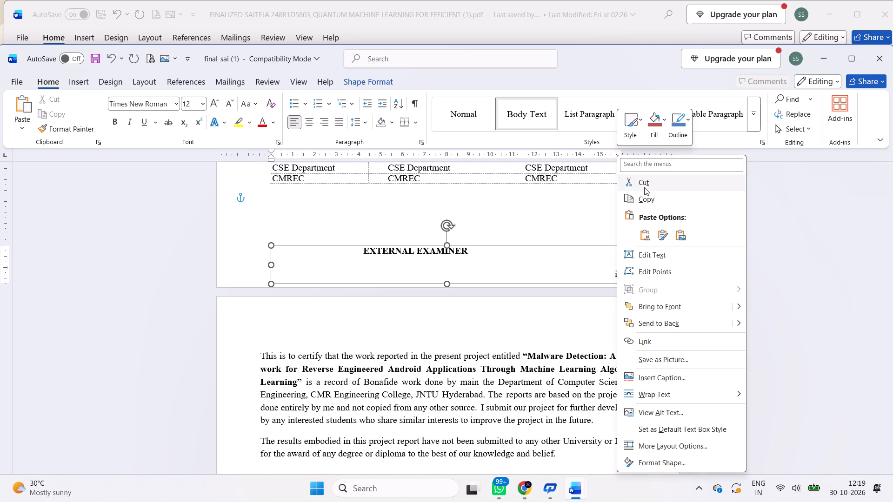
left_click(644, 187)
scroll(502, 284, "up", 1)
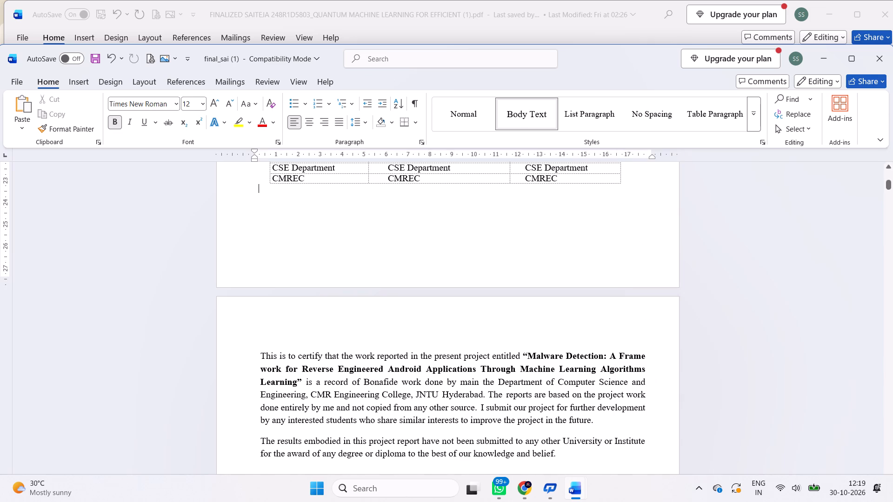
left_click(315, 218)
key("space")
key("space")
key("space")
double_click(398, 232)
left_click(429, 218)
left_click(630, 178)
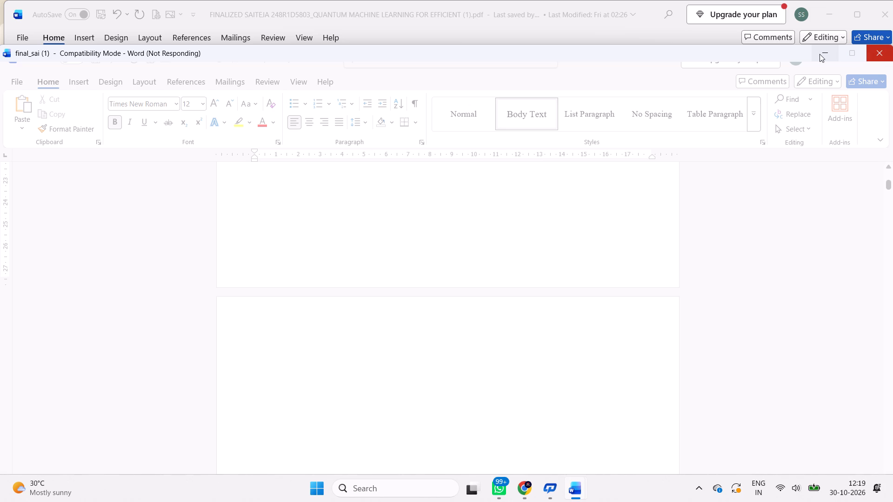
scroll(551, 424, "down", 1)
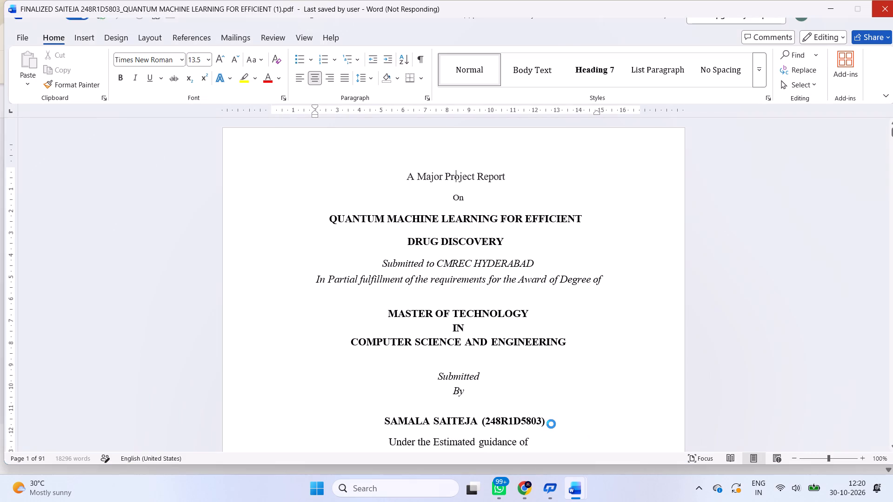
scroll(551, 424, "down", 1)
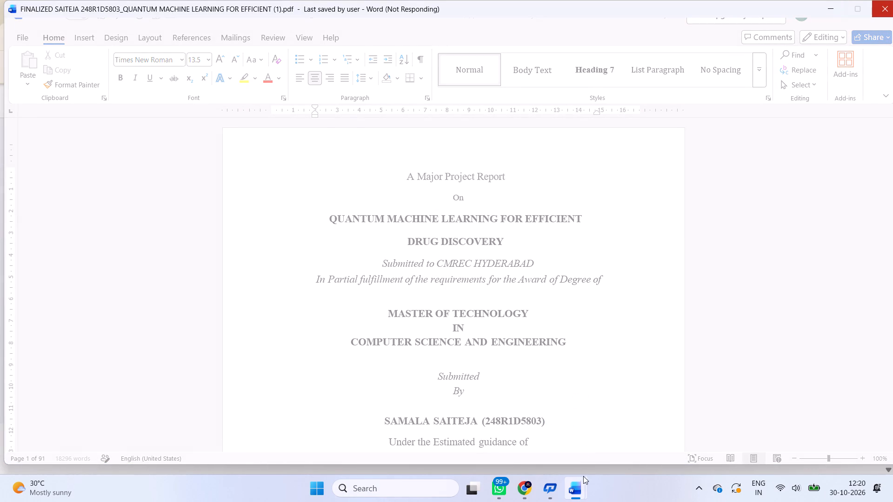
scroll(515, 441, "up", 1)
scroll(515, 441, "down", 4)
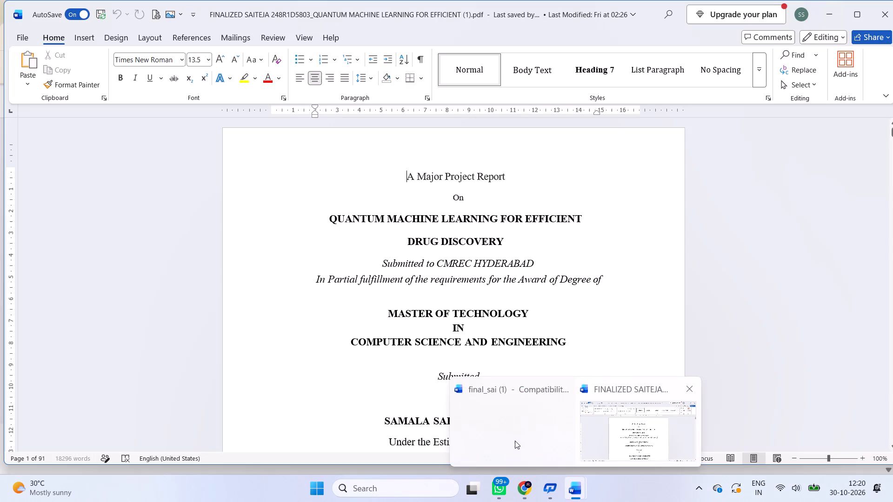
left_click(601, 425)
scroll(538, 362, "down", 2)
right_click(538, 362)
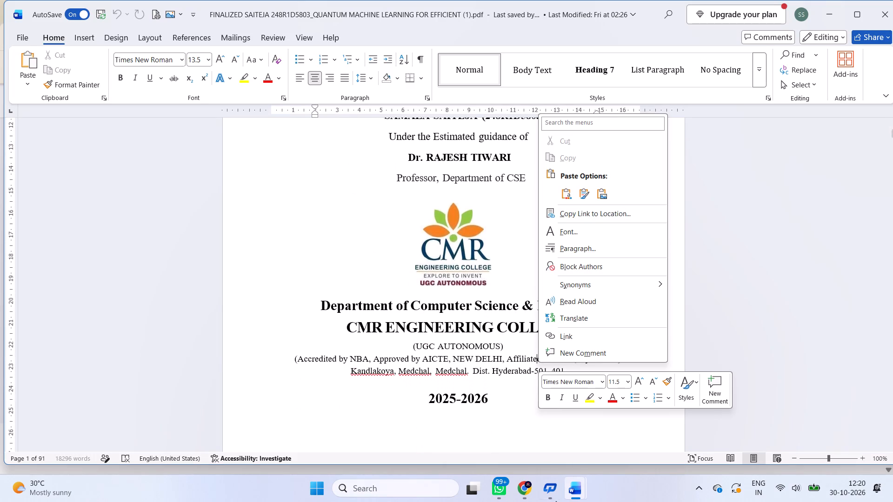
Switch back to the final_sai (1) document and maximize its window at the certificate page.
left_click(576, 488)
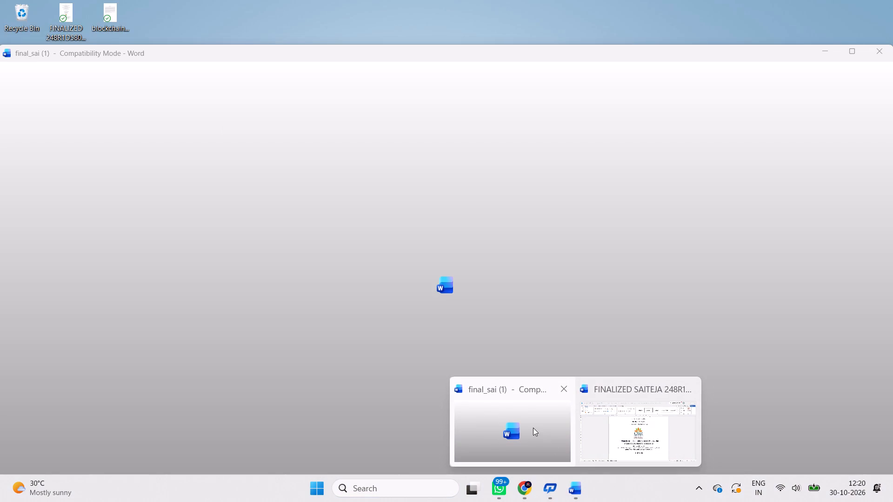
left_click(531, 426)
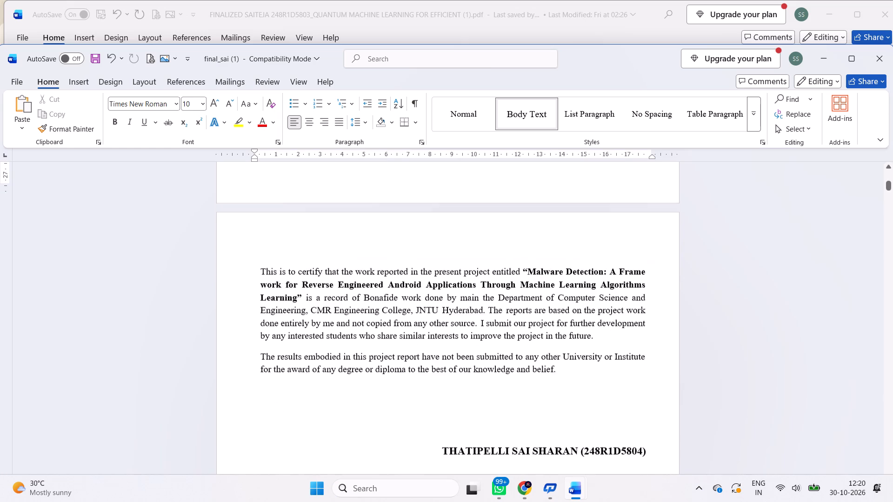
scroll(457, 312, "up", 1)
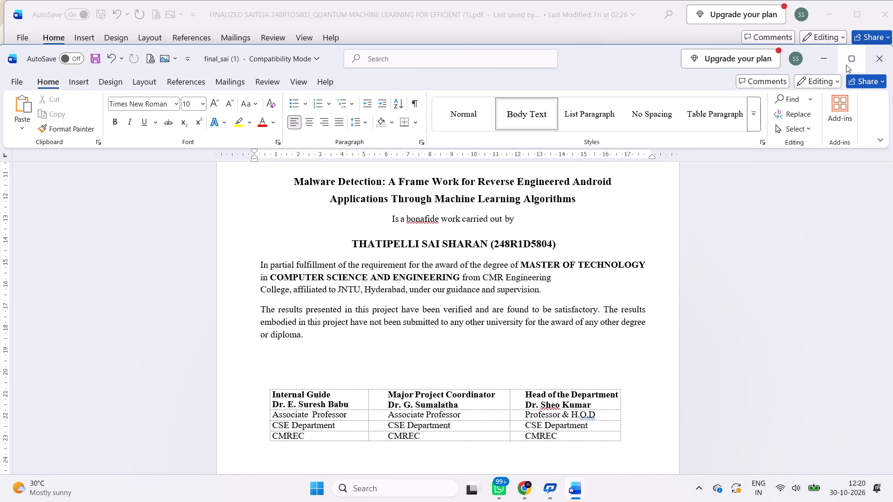
left_click(846, 61)
scroll(593, 231, "down", 1)
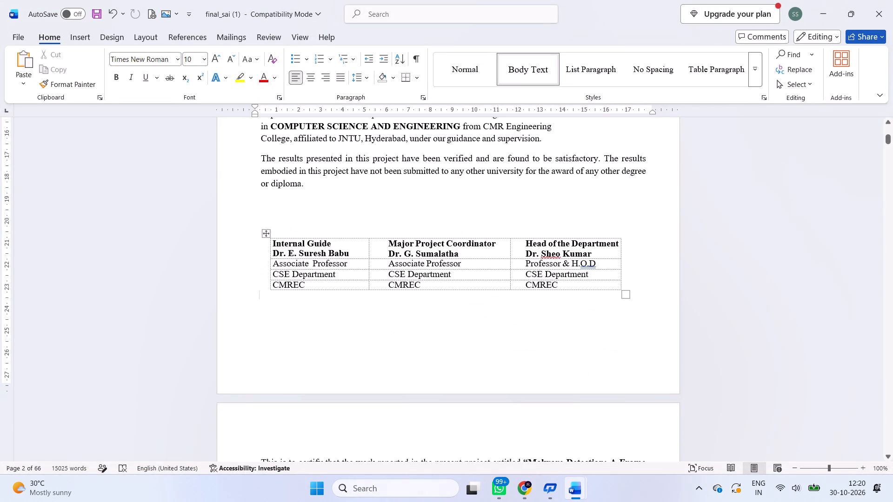
Enter the space-indented text EXTERNAL EXAMINER on the line directly below the signatory table.
key("space")
key("space")
key("space")
key("space")
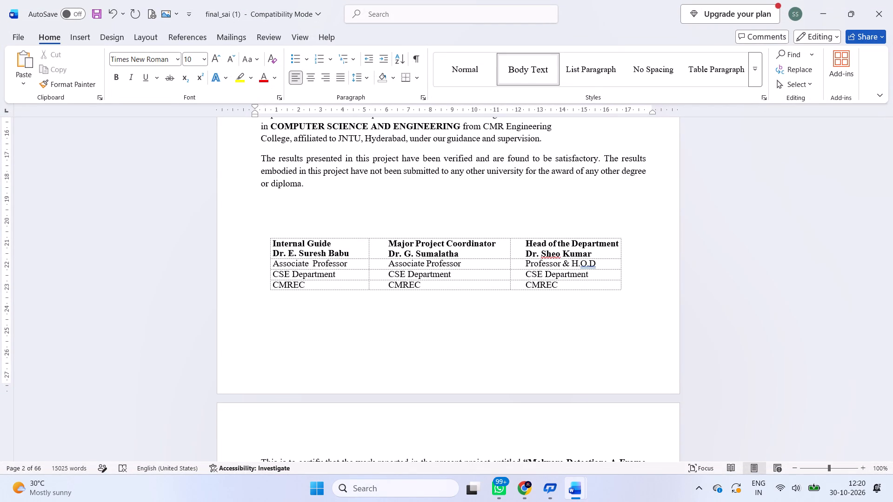
key("space")
type("EXR")
key("BackSpace")
type("TERNAL EXAMINER")
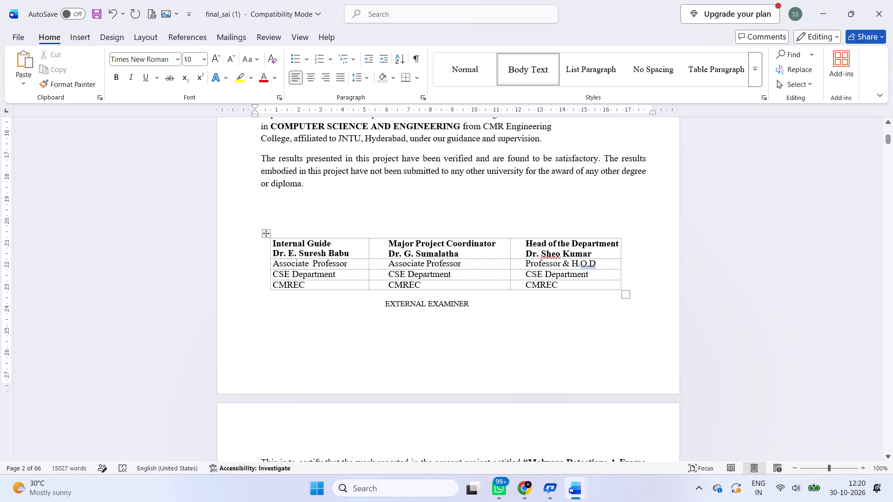
Make the EXTERNAL EXAMINER line below the signatory table bold and centred.
left_click_drag(381, 305, 452, 313)
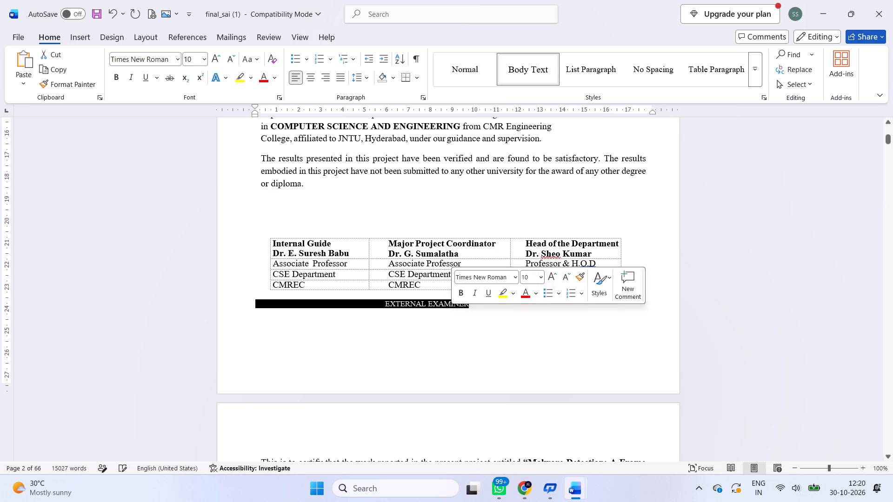
left_click(112, 75)
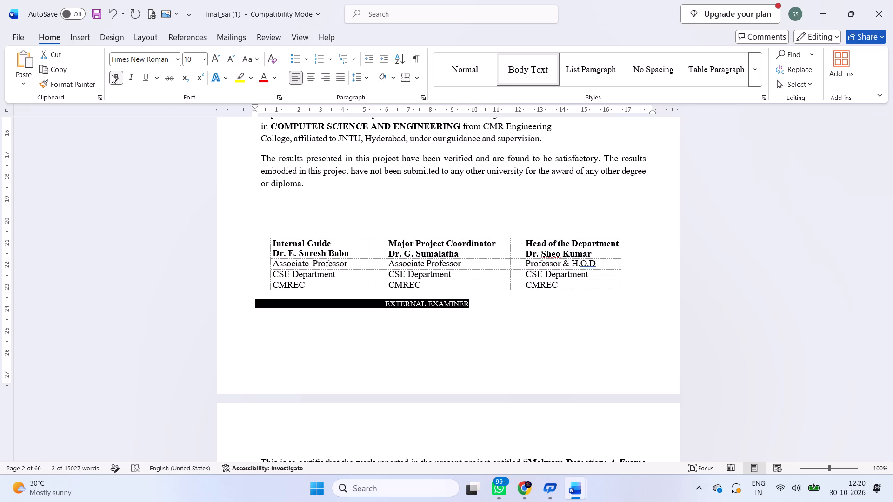
left_click(313, 79)
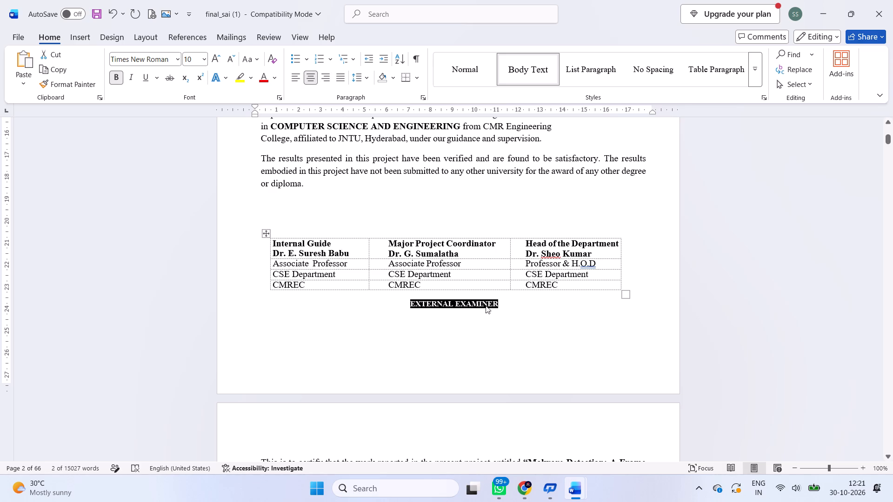
Insert blank lines between the signatory table and the EXTERNAL EXAMINER line to move it lower on the page.
key("Return")
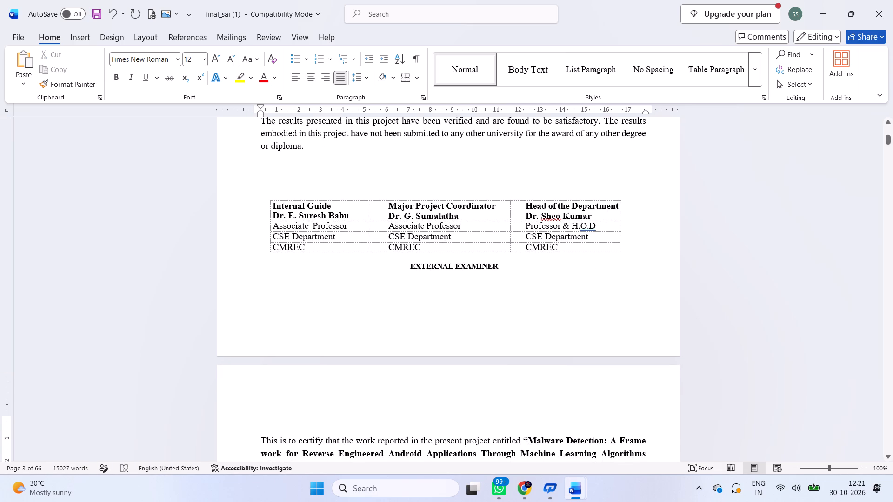
left_click(466, 261)
key("Return")
key("Return")
key("Return")
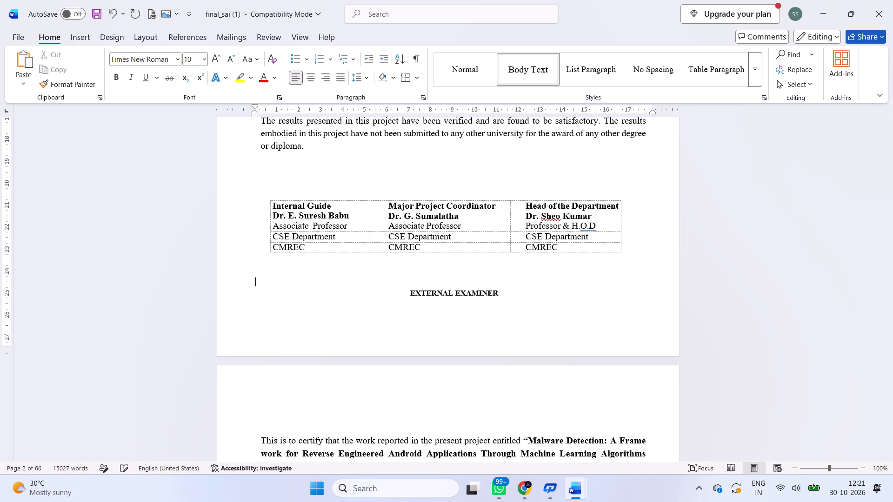
key("Return")
key("BackSpace")
key("Return")
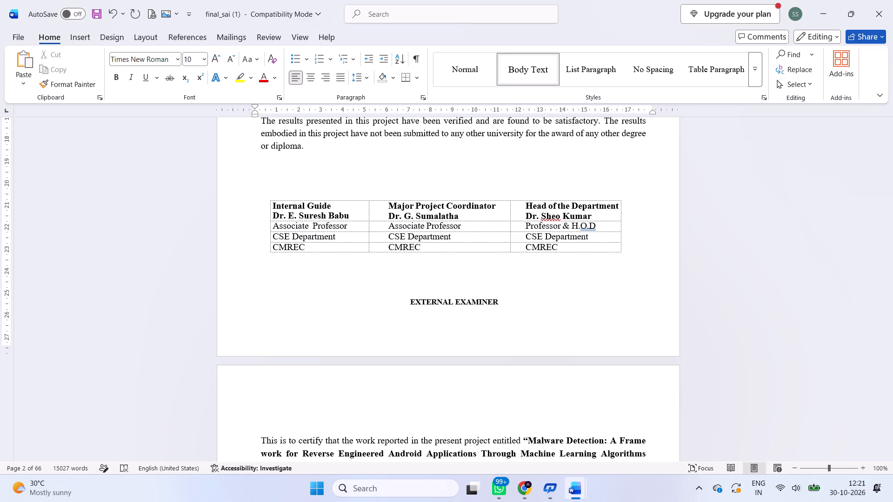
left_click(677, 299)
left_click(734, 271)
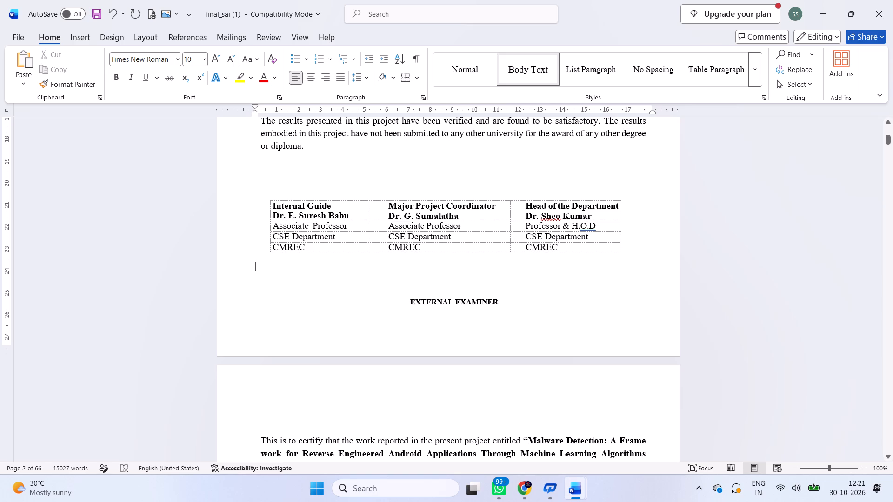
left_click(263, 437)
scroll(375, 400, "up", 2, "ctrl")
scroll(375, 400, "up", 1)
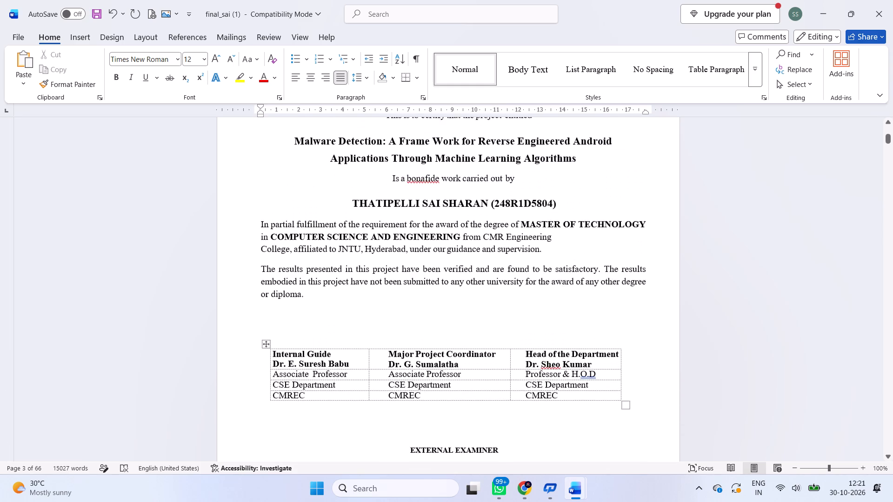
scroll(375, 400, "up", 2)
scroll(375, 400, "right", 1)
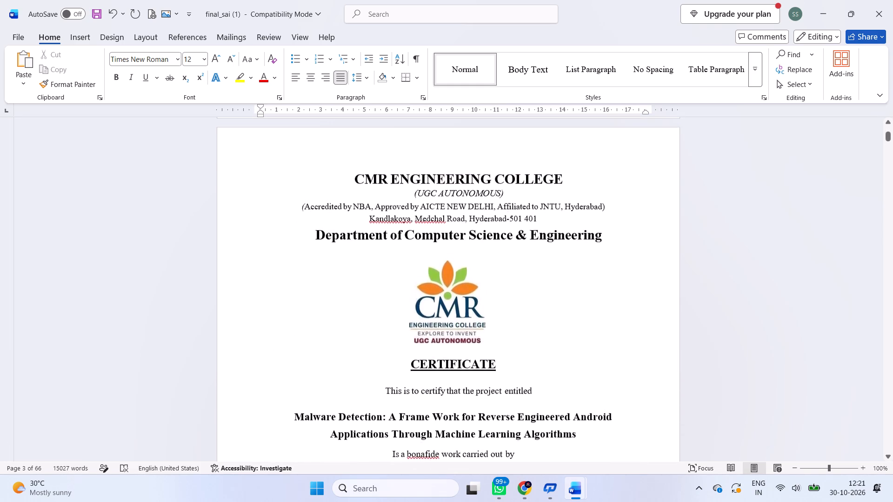
Save the current changes to the final_sai (1) document.
scroll(375, 400, "right", 1)
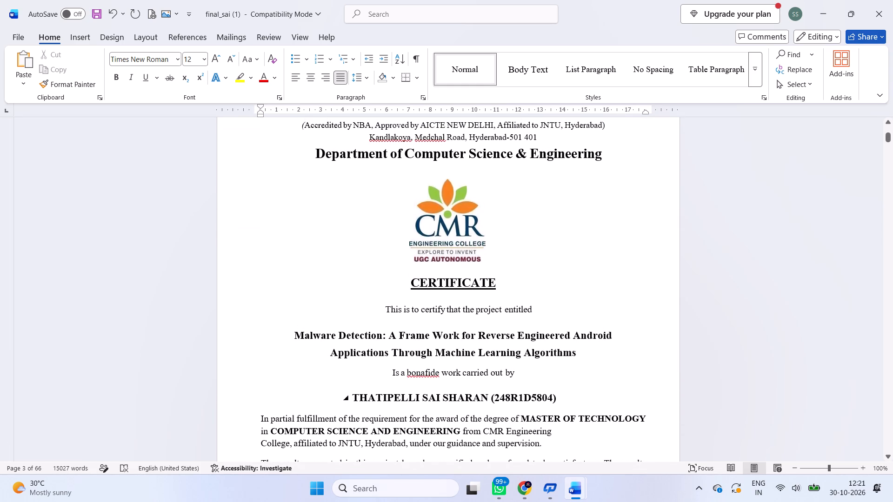
key("ctrl+s")
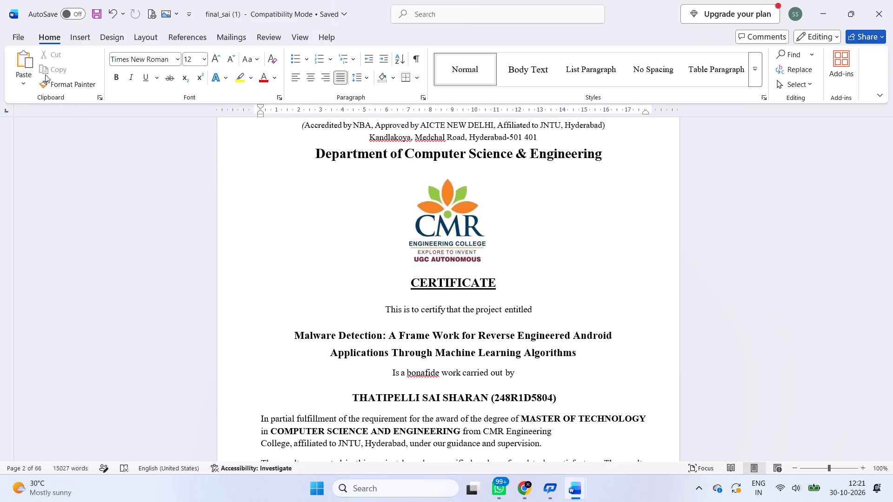
Open the Save As locations for the final_sai (1) document.
left_click(25, 40)
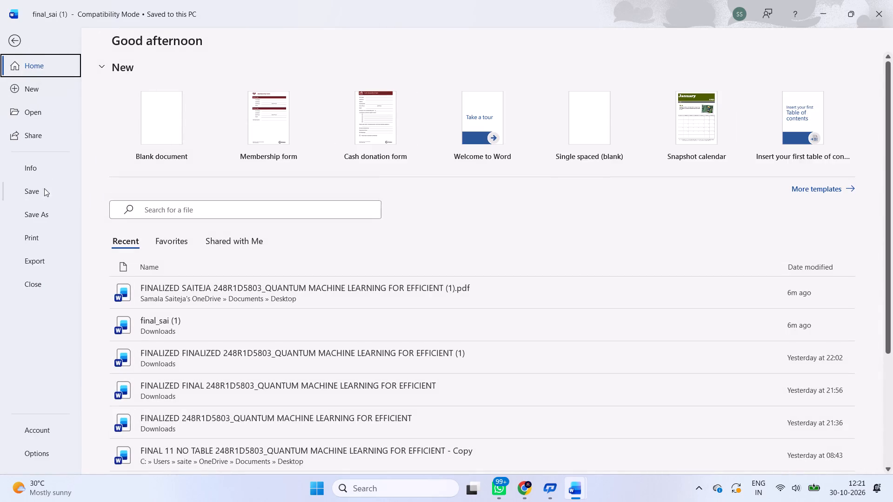
left_click(48, 218)
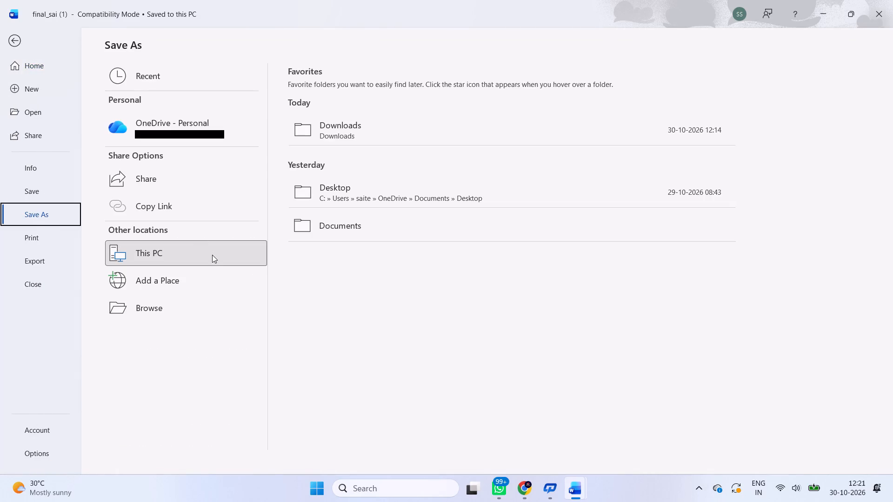
Switch to the open Quantum Machine Learning report and examine its cover, certificate and declaration pages as a layout reference.
left_click(820, 3)
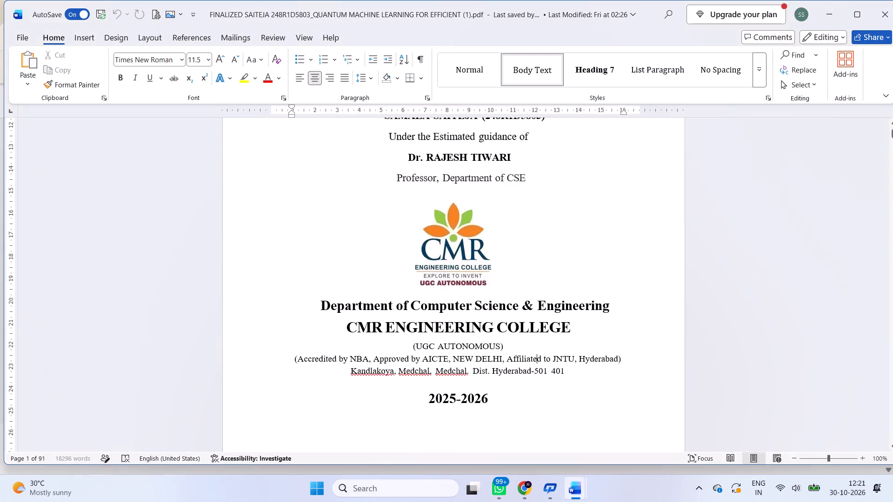
scroll(619, 244, "up", 3)
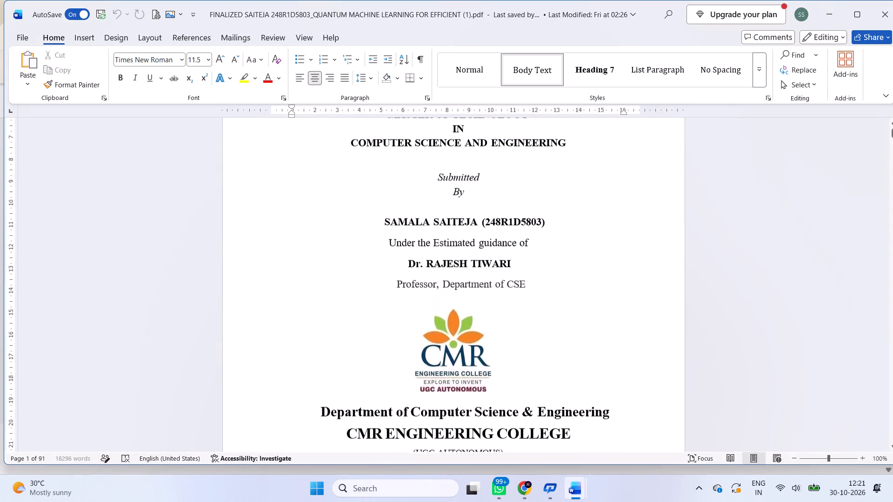
scroll(619, 244, "up", 2)
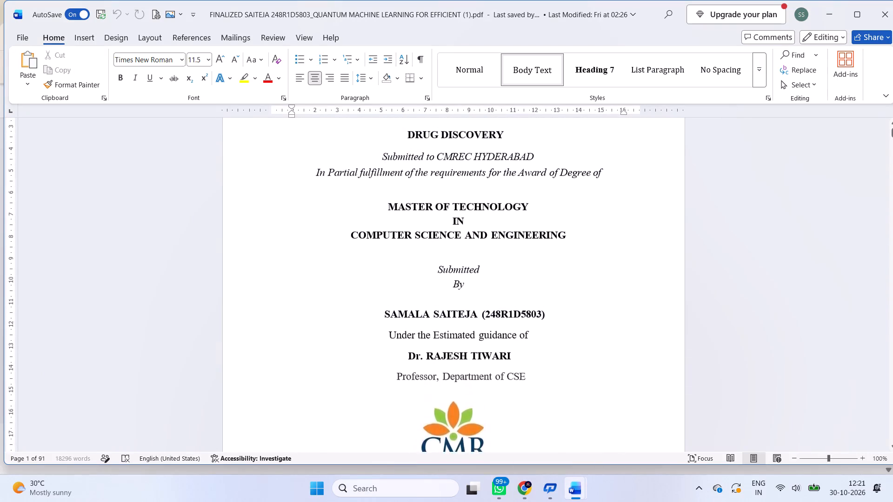
scroll(619, 244, "up", 2)
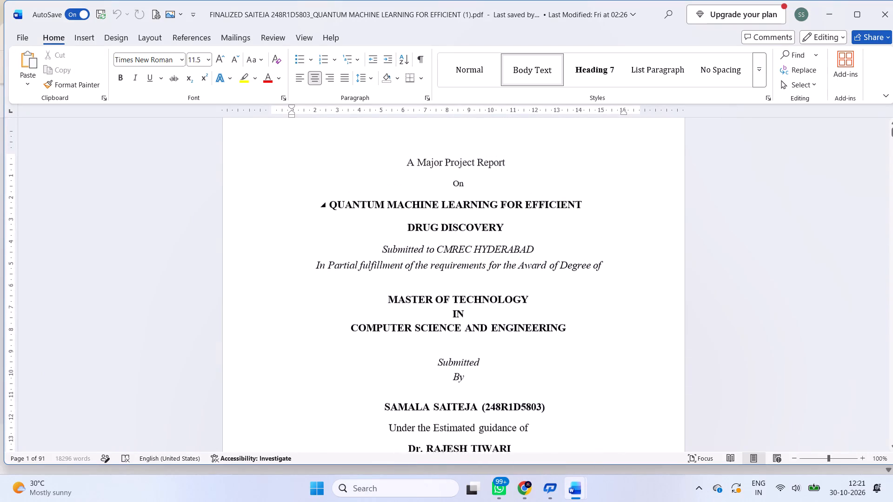
scroll(619, 244, "down", 7)
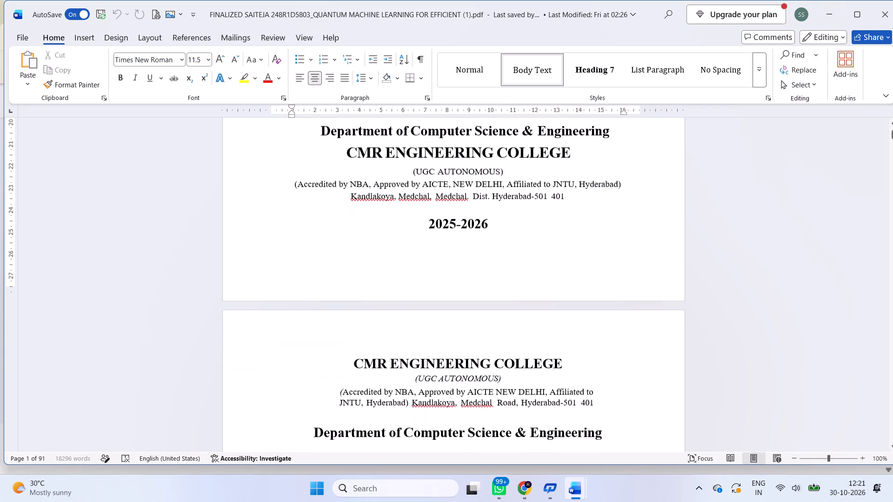
scroll(619, 244, "down", 4)
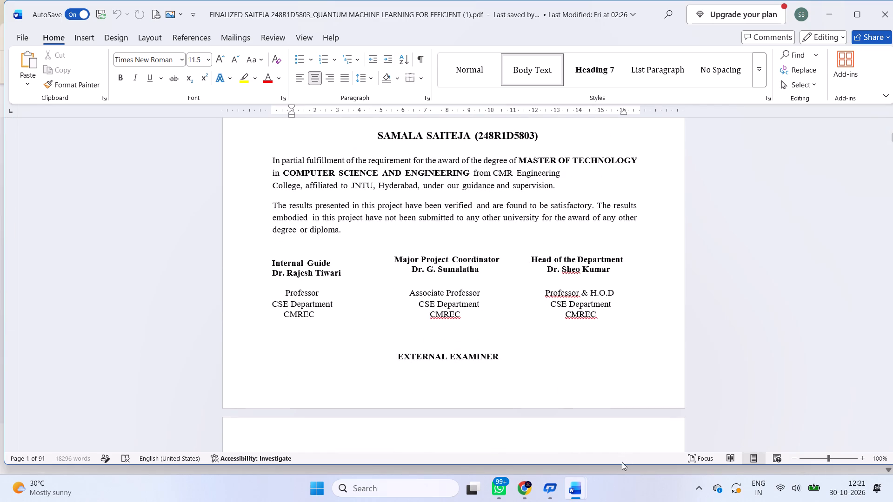
left_click(649, 429)
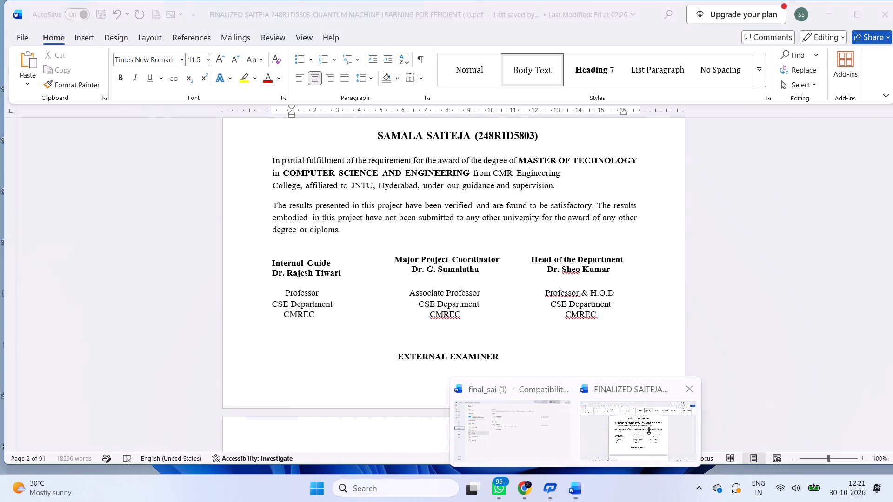
scroll(669, 243, "up", 1)
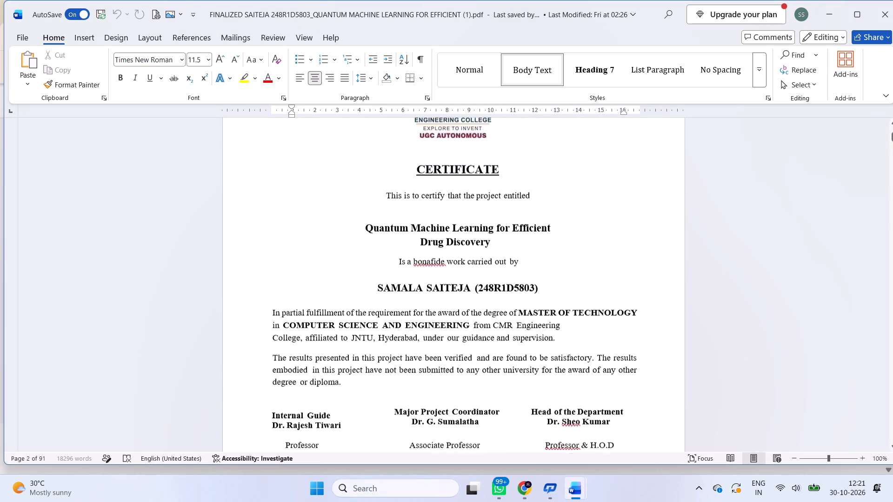
scroll(669, 243, "up", 3)
left_click(522, 199)
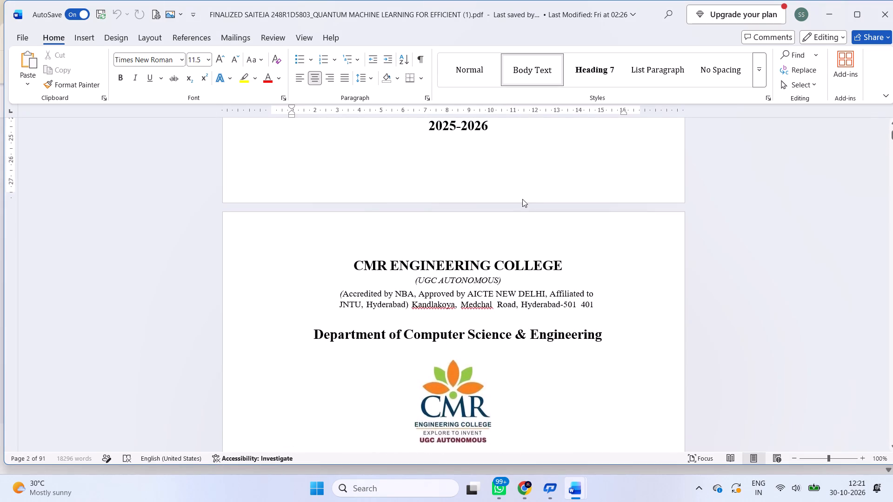
left_click(566, 264)
scroll(568, 353, "down", 5)
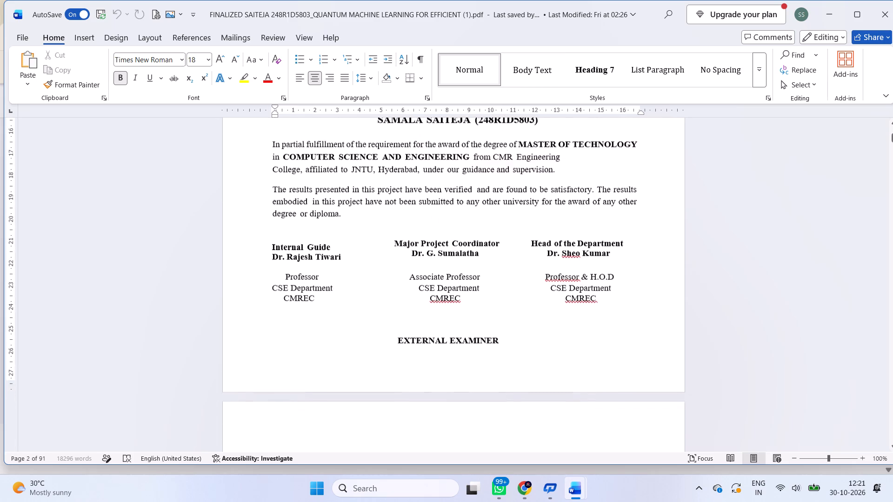
scroll(568, 353, "down", 3)
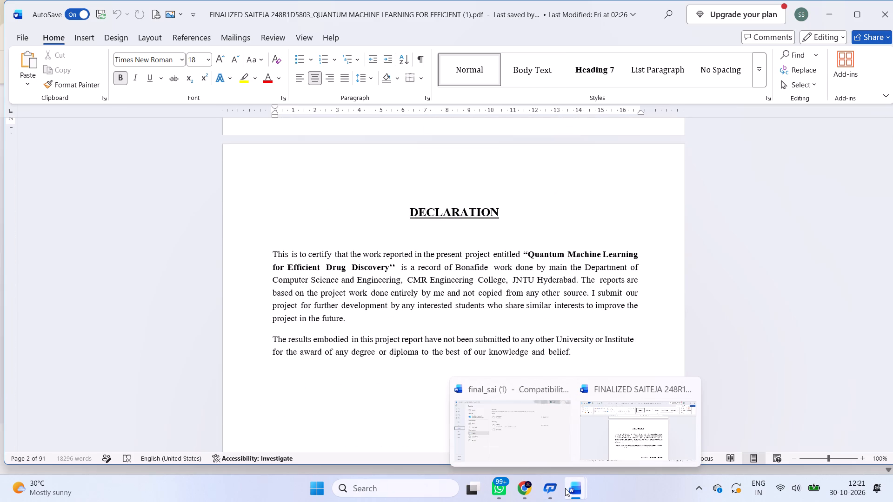
Return to final_sai (1), choose the Desktop folder for the copy and name it SAISHARAN final_sai (1).
left_click(517, 446)
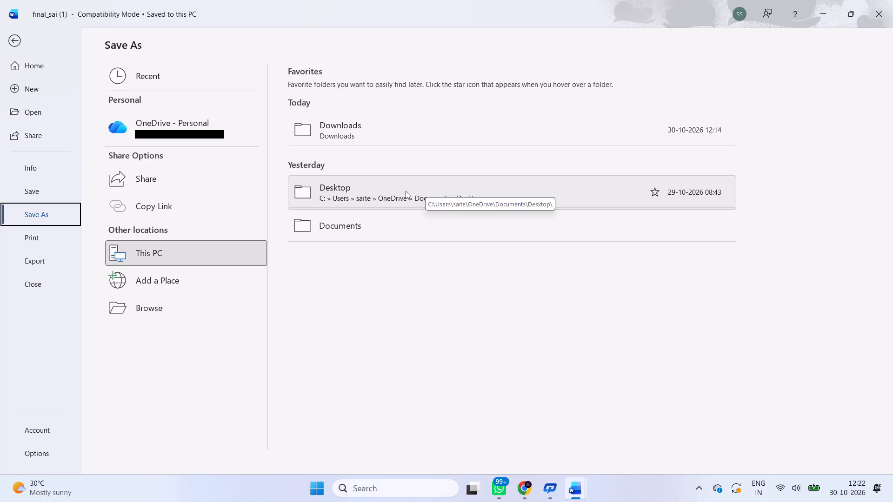
left_click(406, 191)
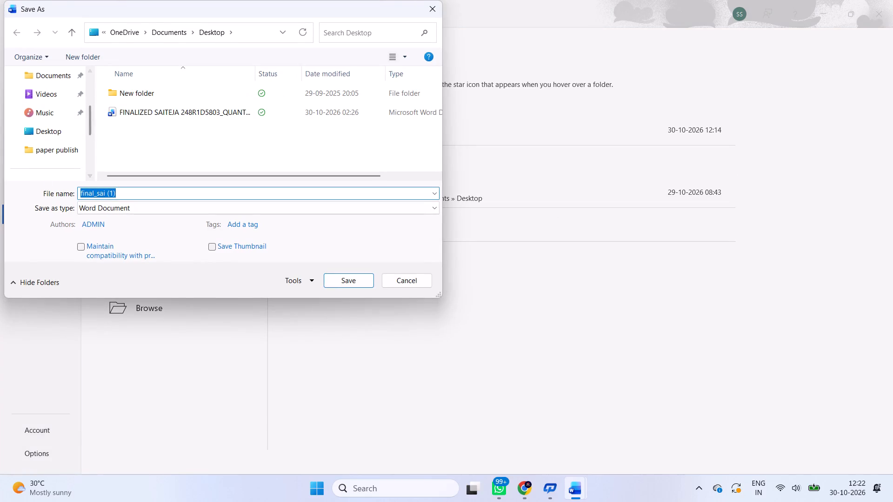
left_click(84, 194)
left_click(84, 194)
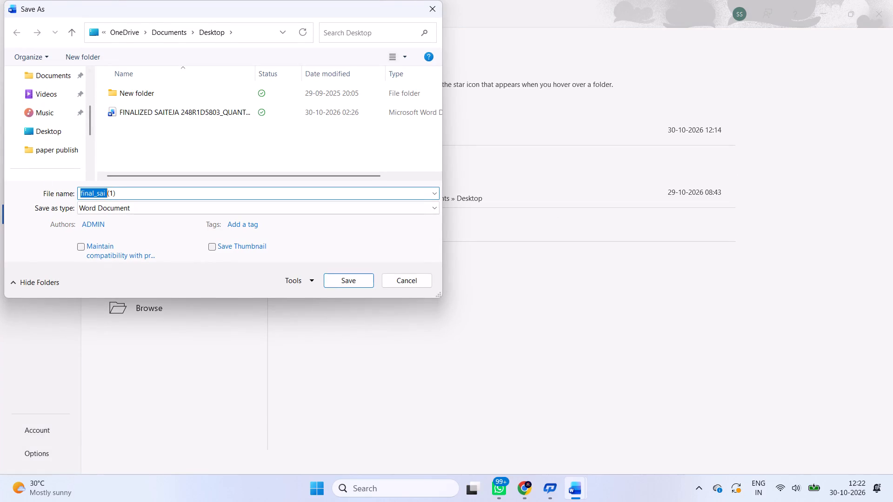
left_click(84, 194)
key("Left")
key("Left")
key("Left")
key("Left")
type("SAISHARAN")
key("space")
Save the copy in PDF format to the Desktop folder and check the certificate page of the published file.
left_click_drag(94, 205, 99, 231)
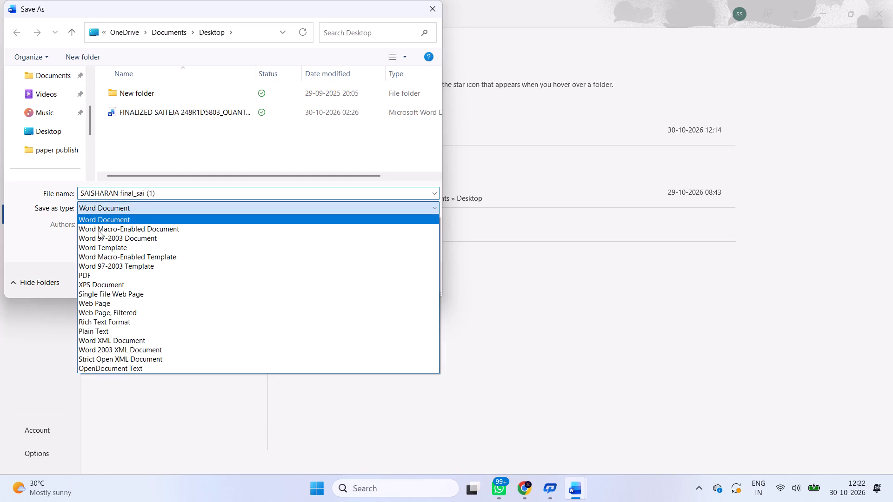
left_click_drag(99, 231, 99, 275)
left_click(99, 275)
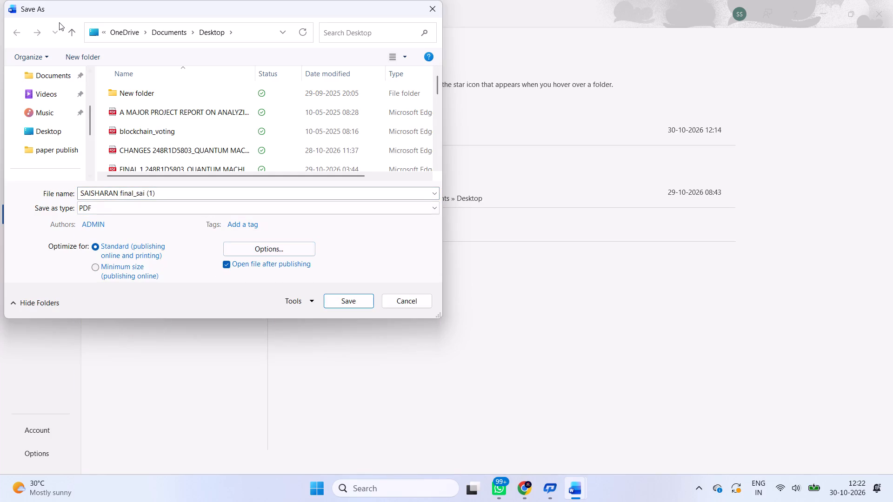
left_click(60, 126)
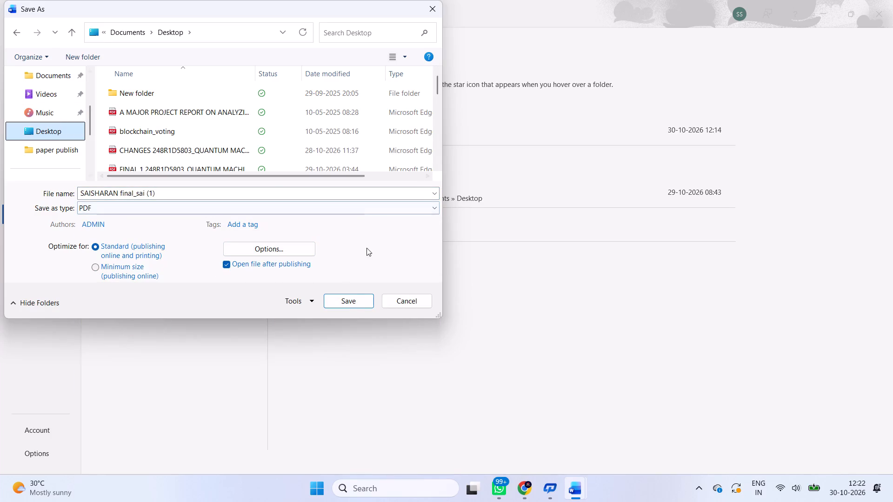
left_click(345, 301)
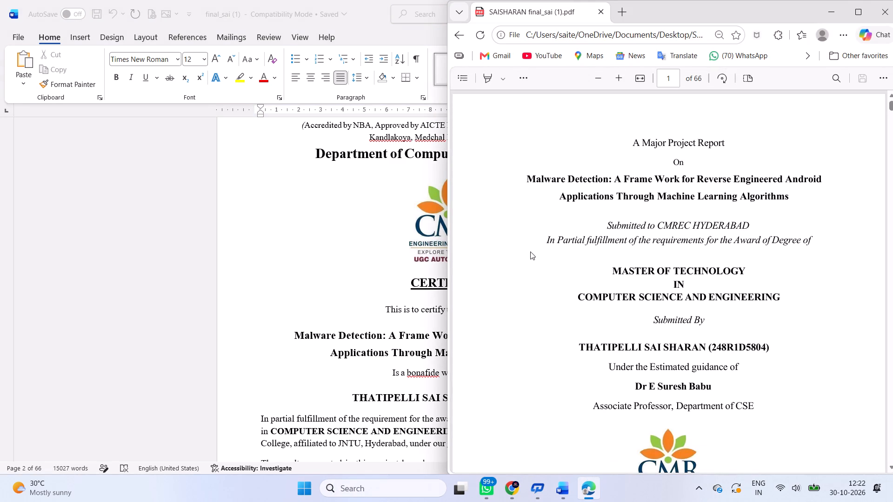
scroll(539, 262, "down", 3)
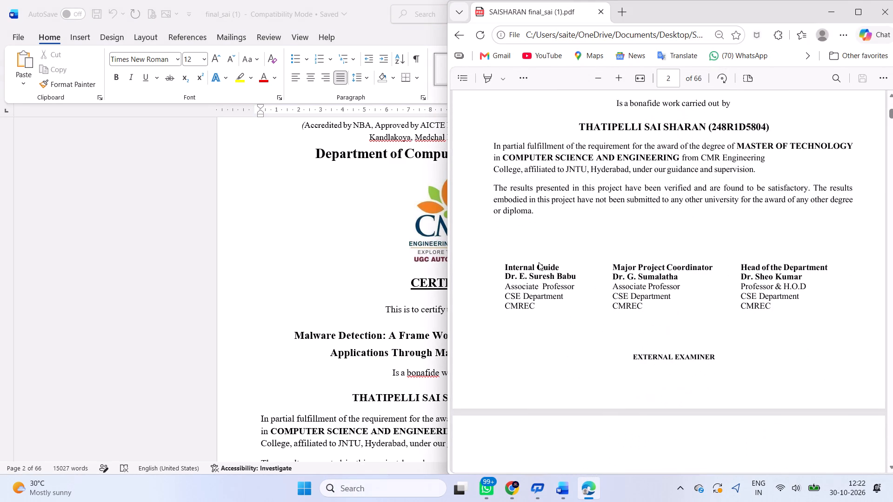
scroll(539, 262, "down", 2)
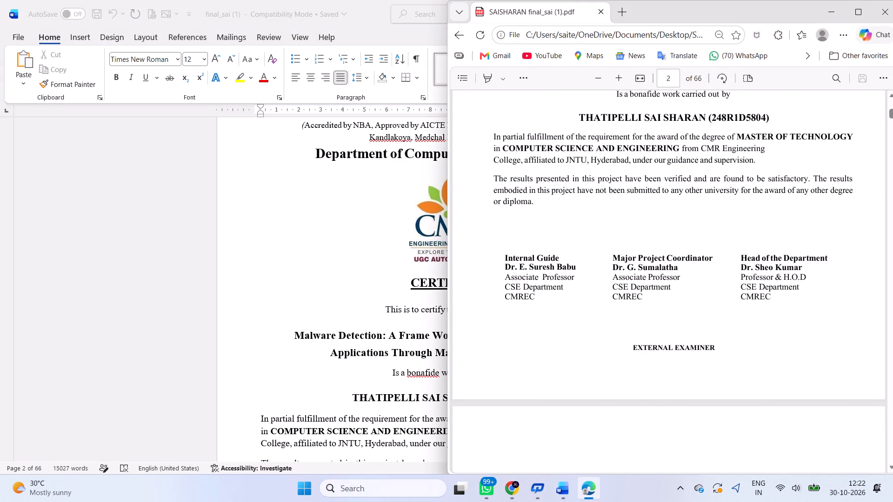
left_click(835, 9)
Set the font size of the EXTERNAL EXAMINER line below the signatory table to 12.
scroll(581, 449, "down", 1)
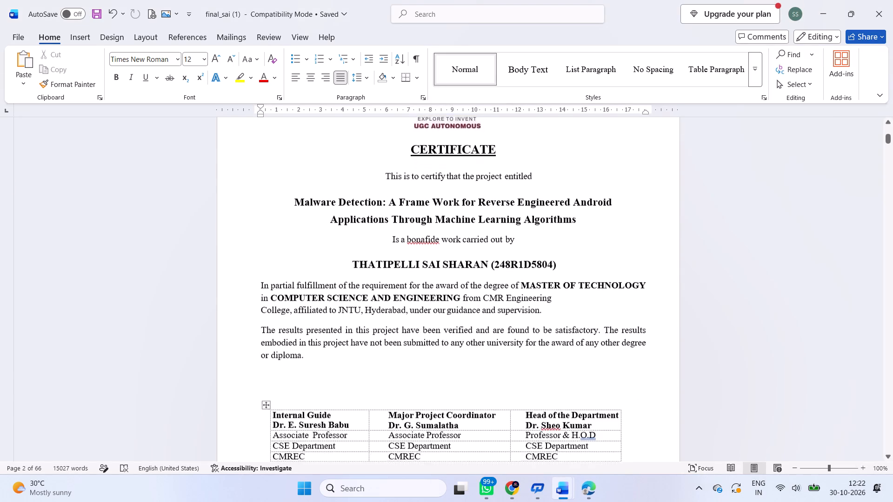
scroll(581, 449, "down", 1)
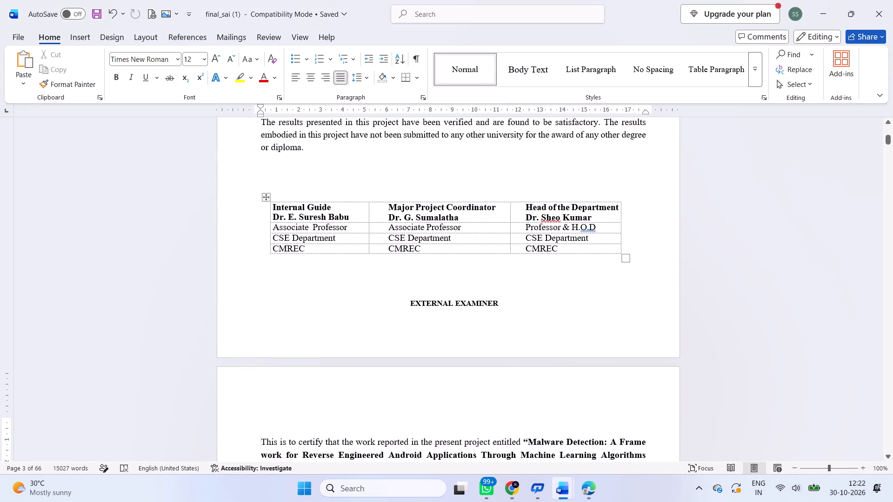
left_click(503, 135)
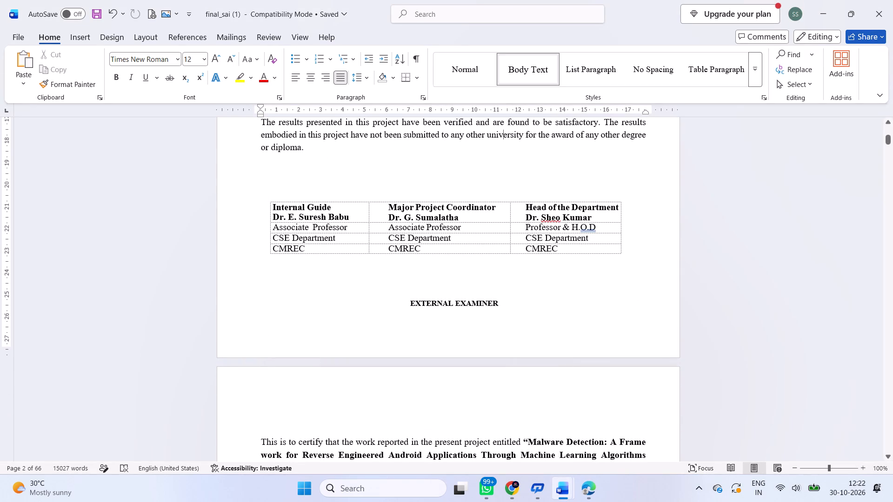
left_click_drag(457, 141, 405, 134)
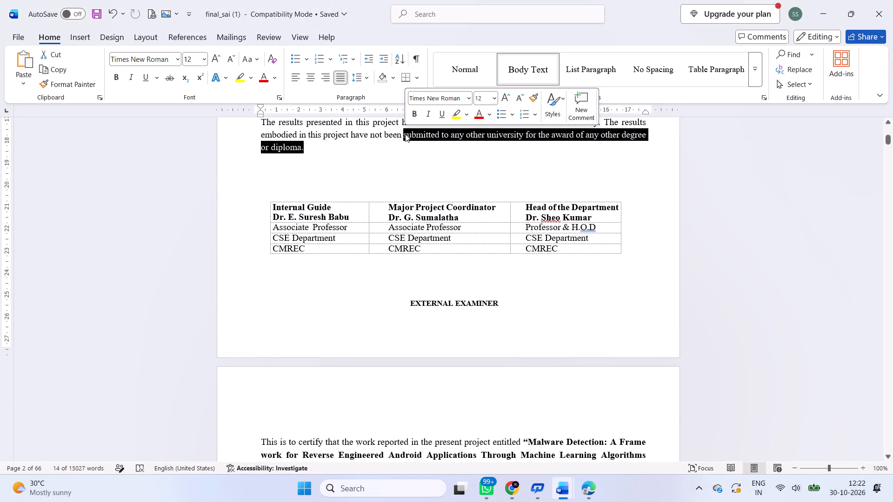
left_click_drag(500, 302, 414, 295)
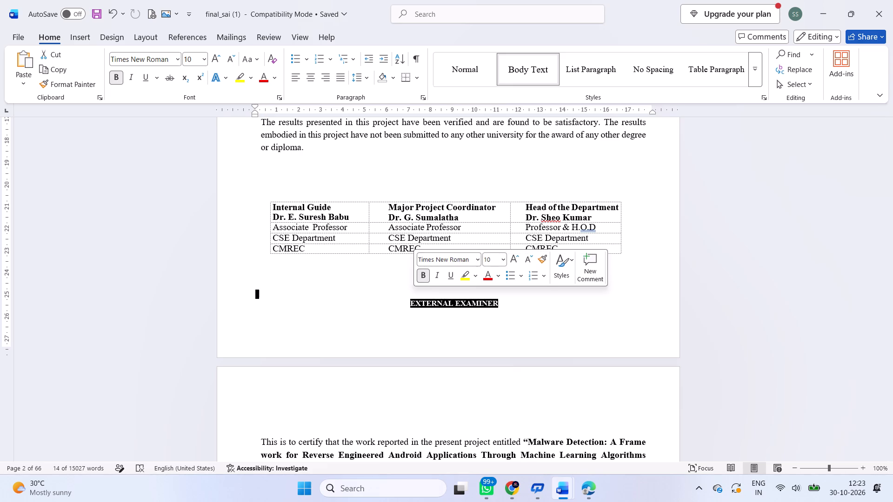
left_click(494, 255)
left_click(502, 258)
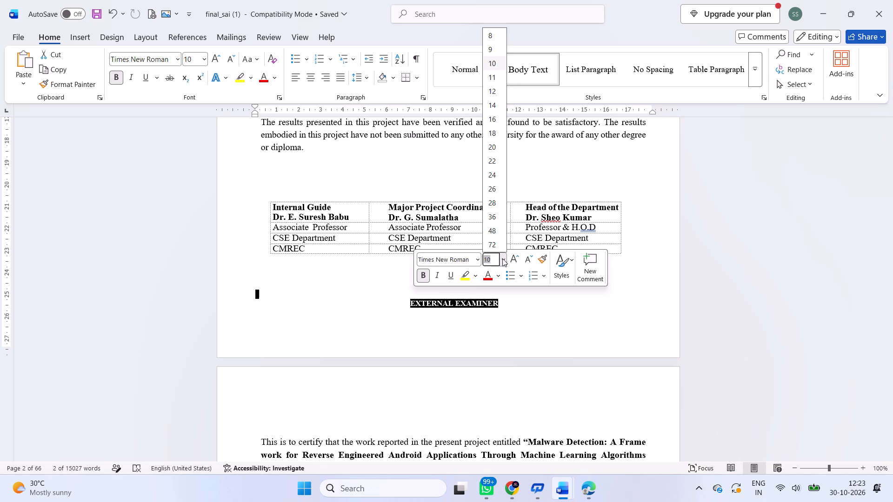
left_click_drag(502, 258, 494, 255)
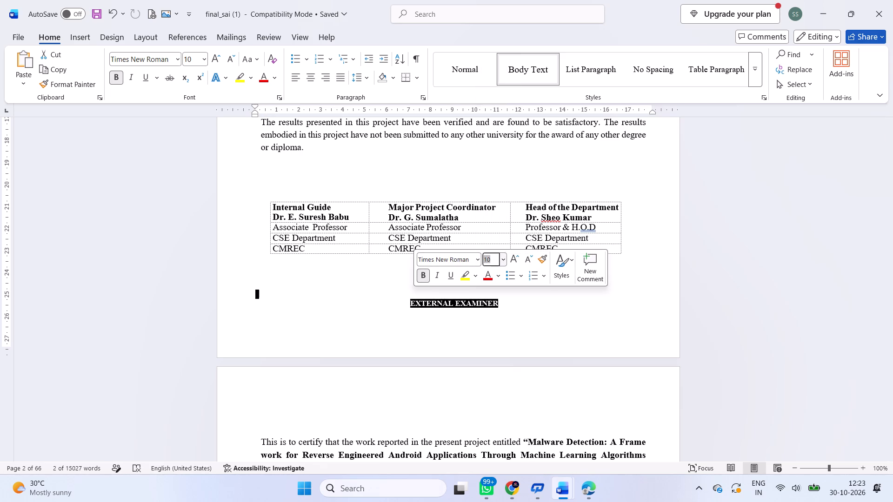
key("BackSpace")
type("12")
key("Return")
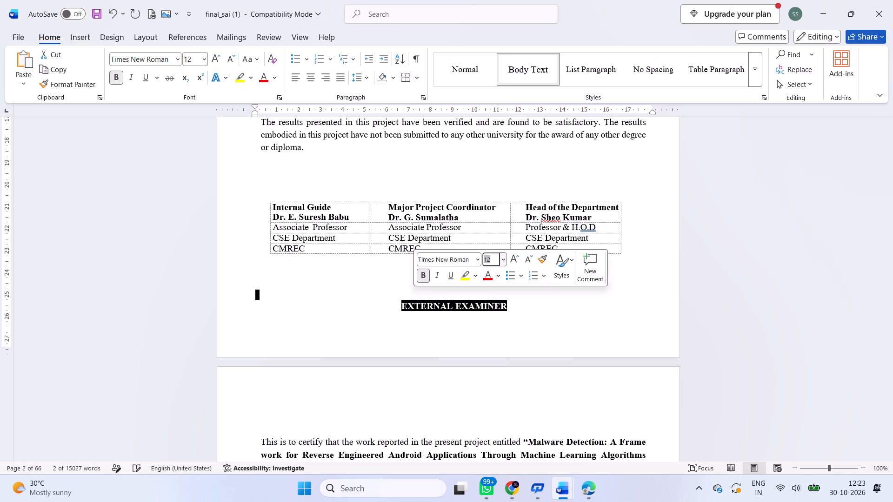
left_click(568, 299)
left_click(568, 299)
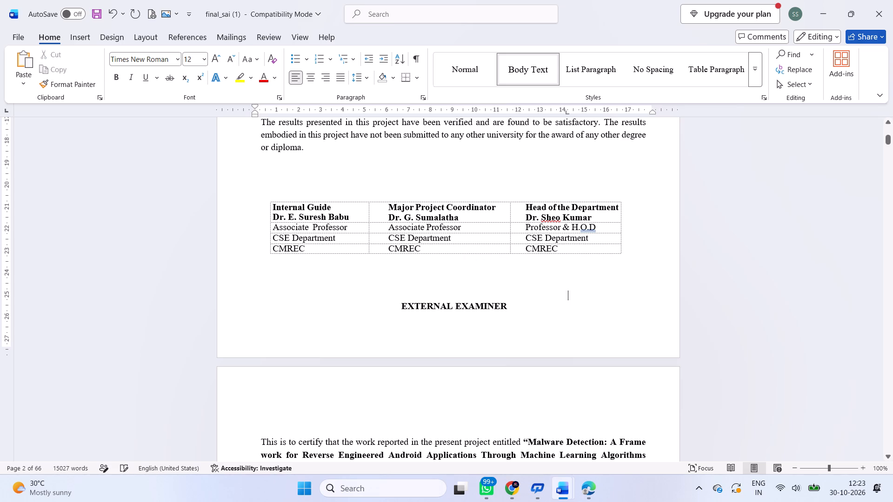
left_click(491, 313)
left_click(489, 304)
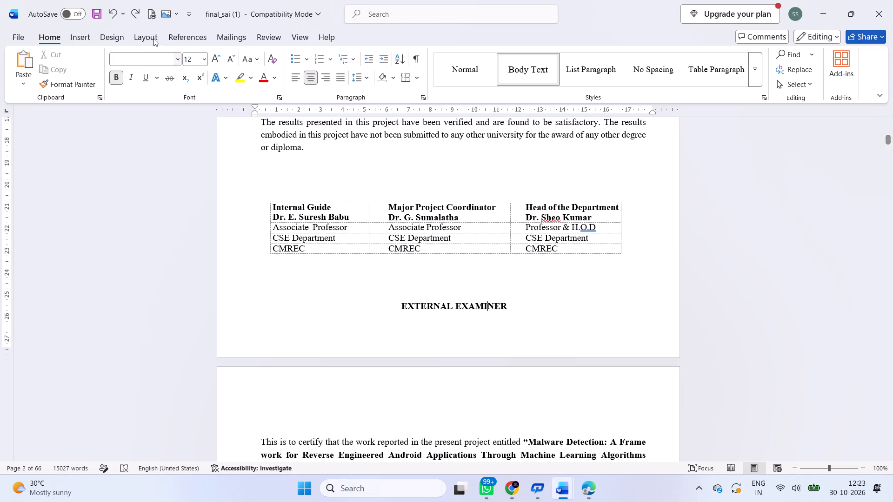
Start saving another copy of final_sai (1) in the Desktop folder and name it SAISHARAN final_sai (1).pdf.
left_click(10, 30)
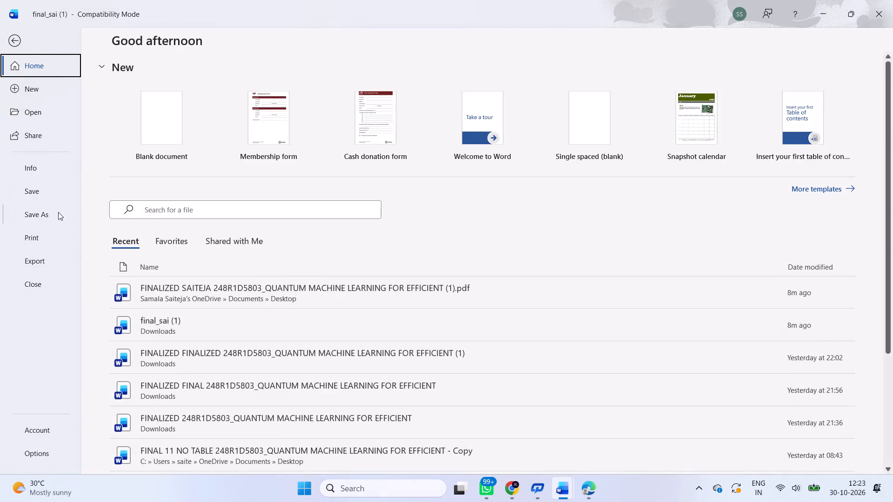
left_click(58, 212)
left_click(169, 248)
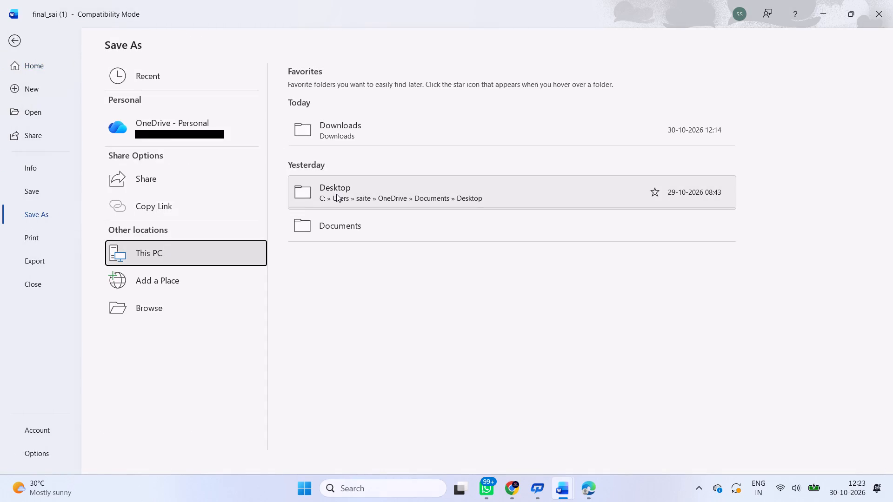
left_click(336, 194)
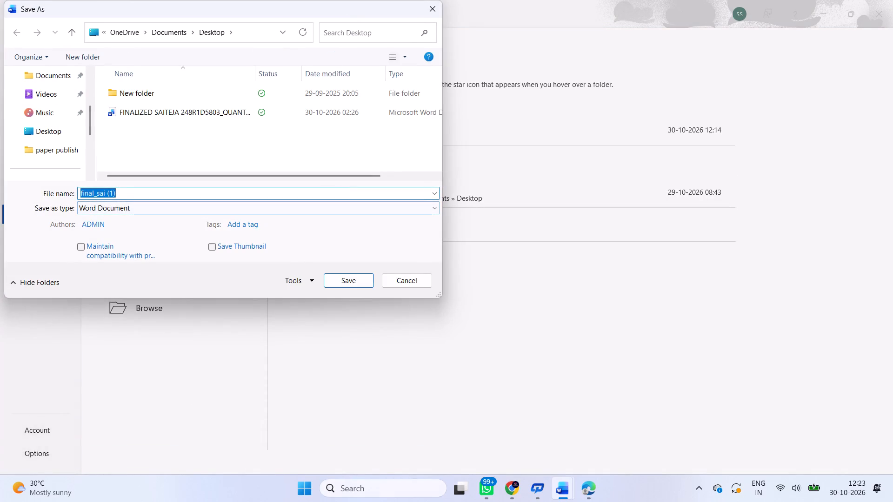
left_click(88, 192)
key("Left")
key("Left")
key("Left")
key("Left")
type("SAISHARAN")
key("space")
left_click(106, 200)
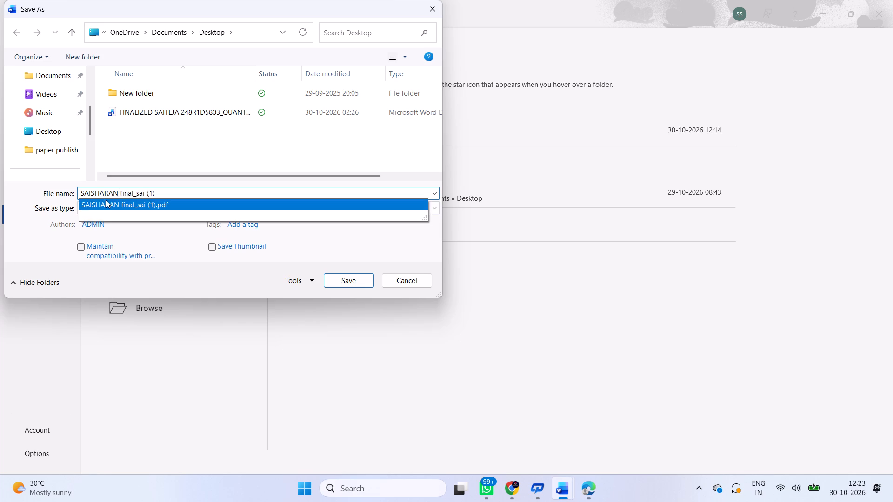
Set the file type to PDF and save the copy over the earlier PDF of the same name.
left_click(111, 202)
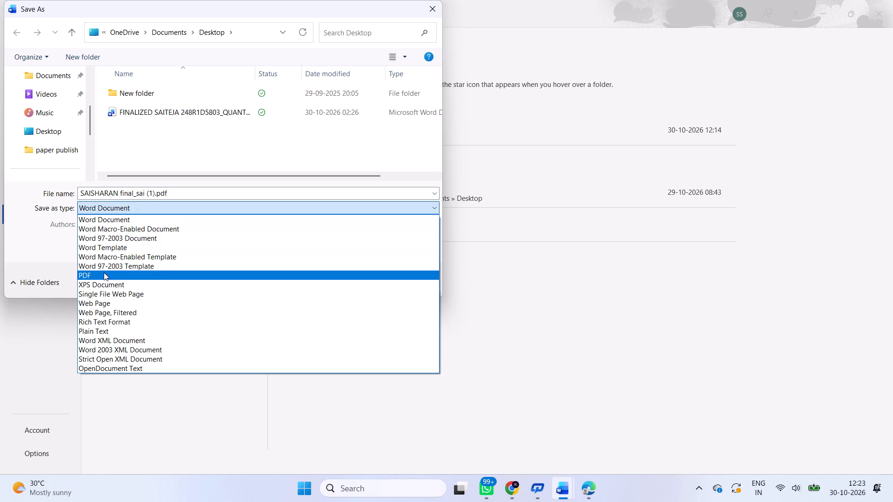
left_click(104, 273)
left_click(347, 301)
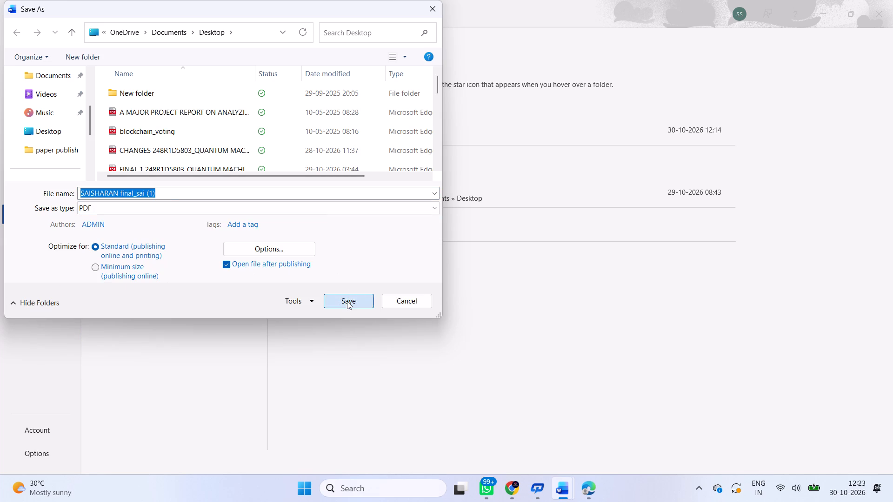
left_click(250, 198)
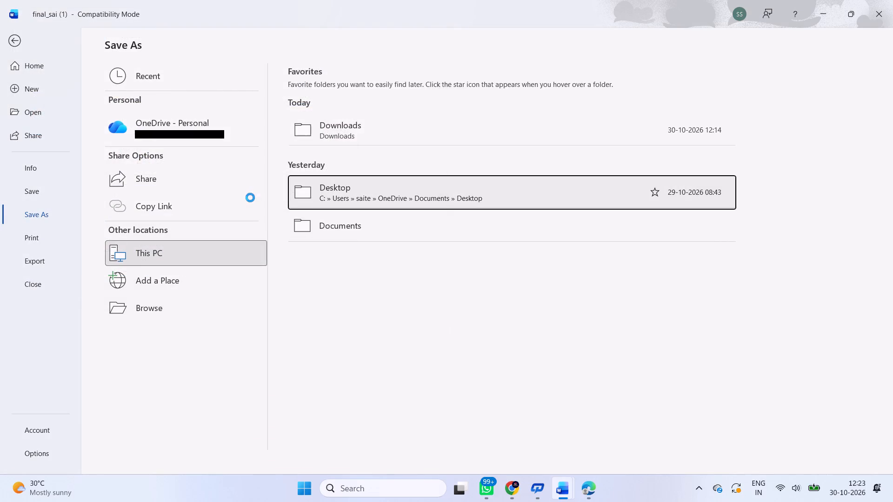
Examine the cover, certificate and declaration pages of the newly published PDF, including the EXTERNAL EXAMINER line.
scroll(642, 325, "down", 1)
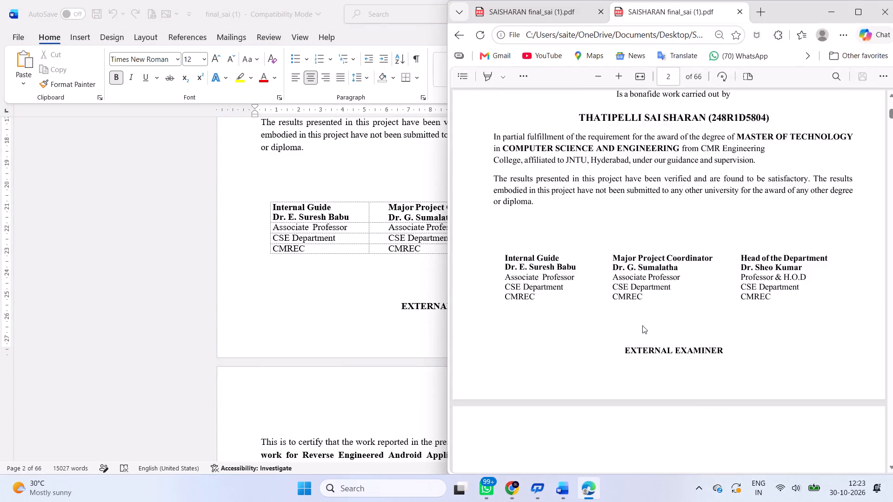
scroll(642, 325, "down", 1)
scroll(642, 325, "up", 2)
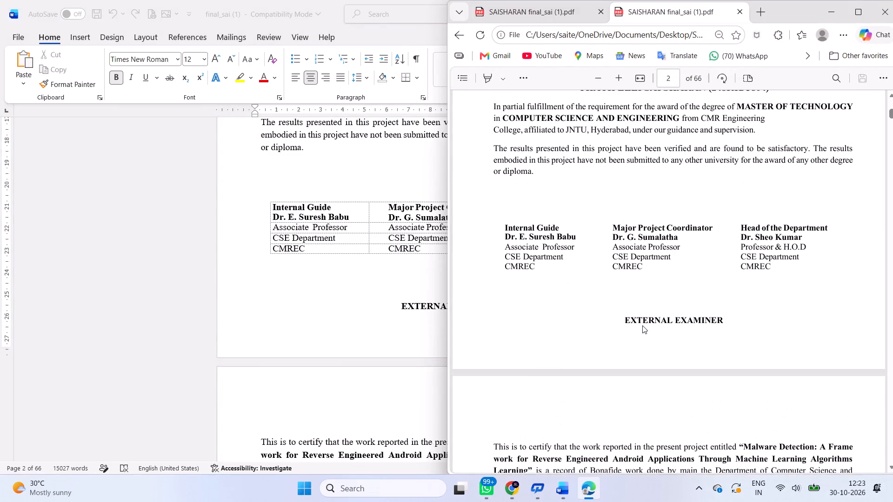
scroll(642, 325, "up", 1)
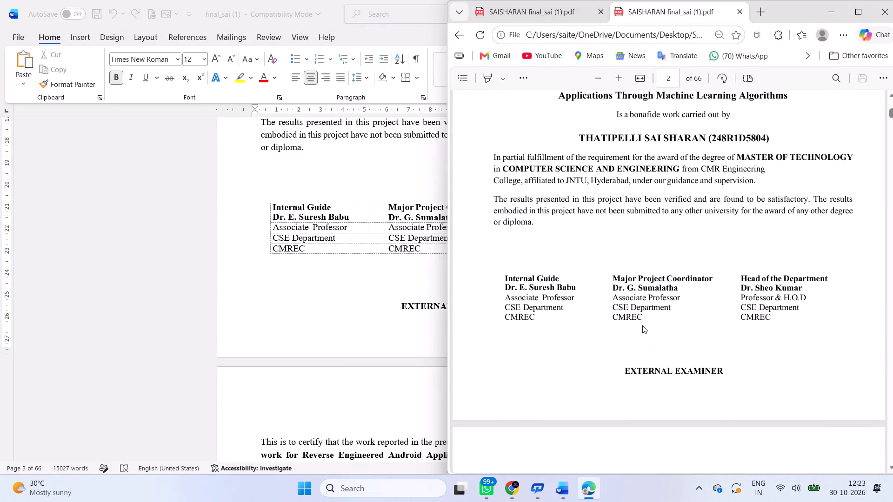
scroll(642, 325, "up", 2)
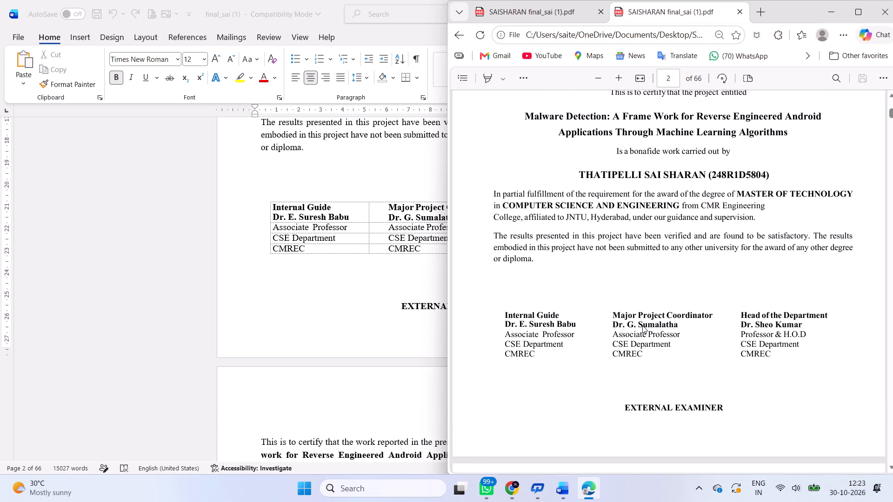
scroll(642, 325, "up", 4)
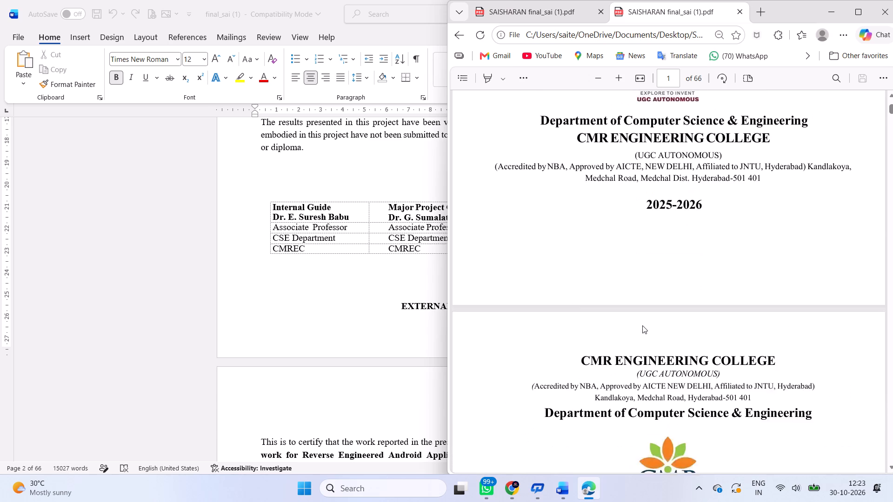
scroll(642, 325, "up", 1)
scroll(642, 325, "down", 7)
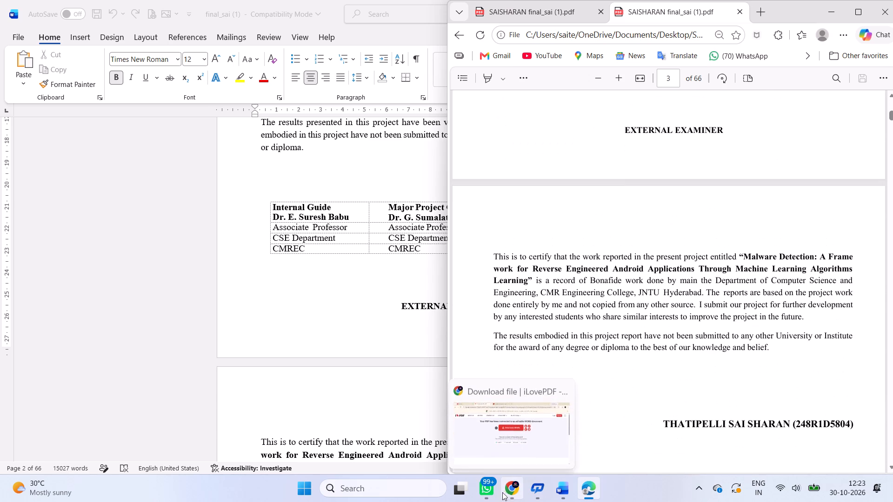
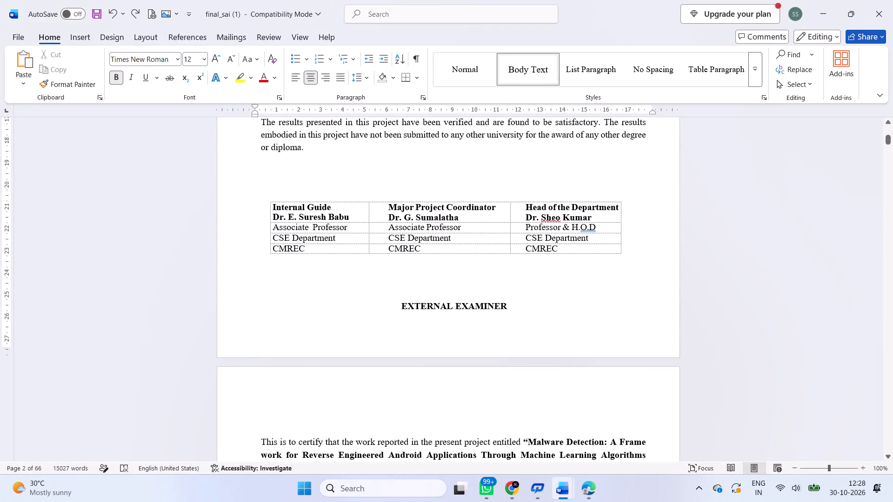
Close the final_sai (1) Word document after a brief look past the certificate page.
scroll(447, 391, "down", 1)
left_click(892, 0)
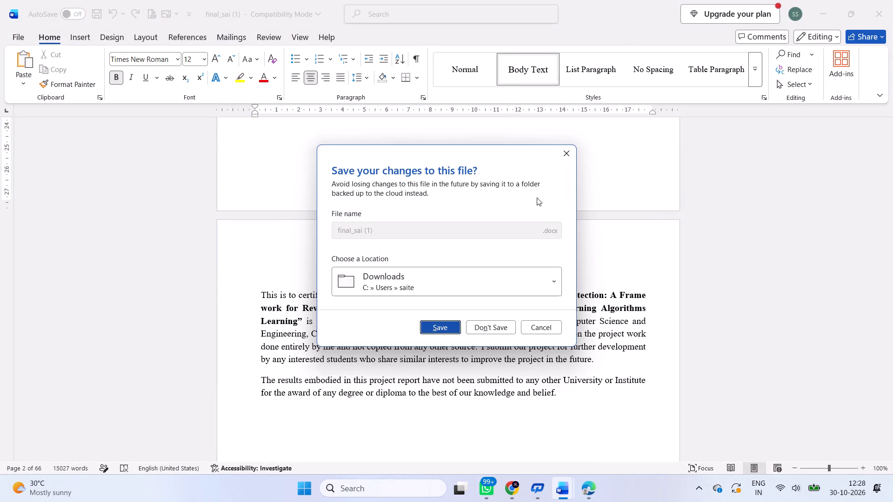
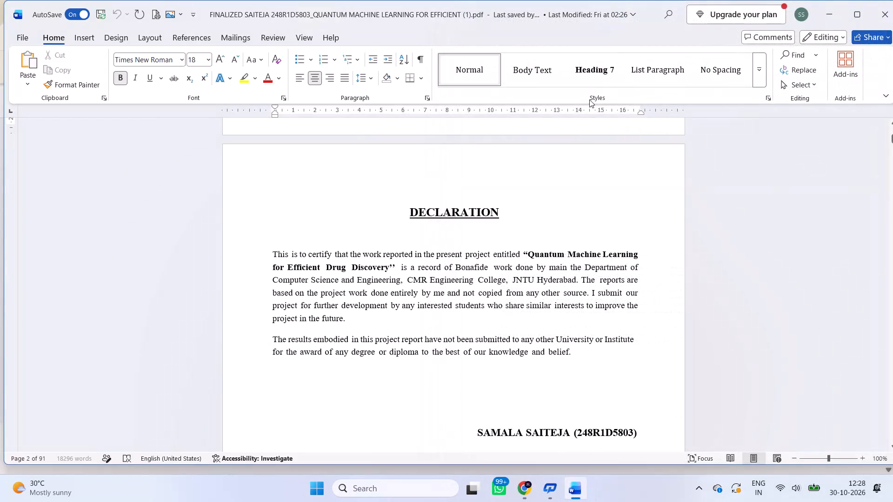
Look over the certificate, declaration and table of contents pages of the Quantum Machine Learning report for comparison.
scroll(501, 168, "up", 2)
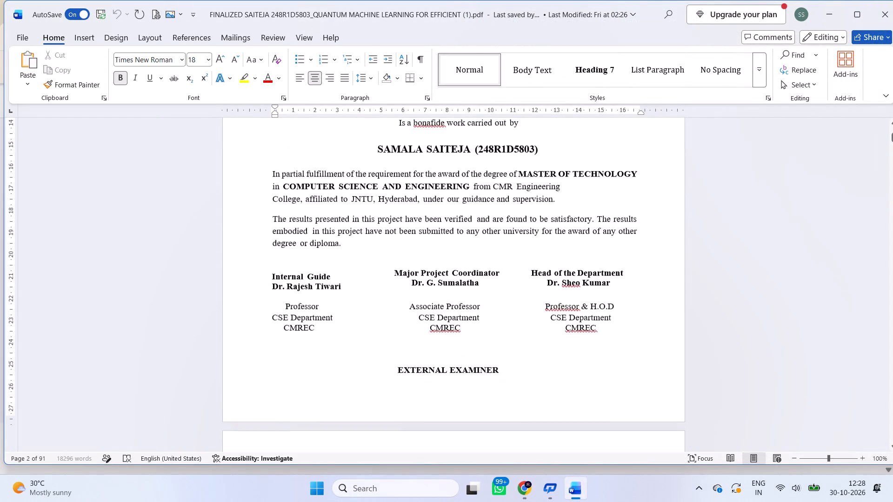
scroll(466, 228, "up", 1)
scroll(466, 228, "down", 4)
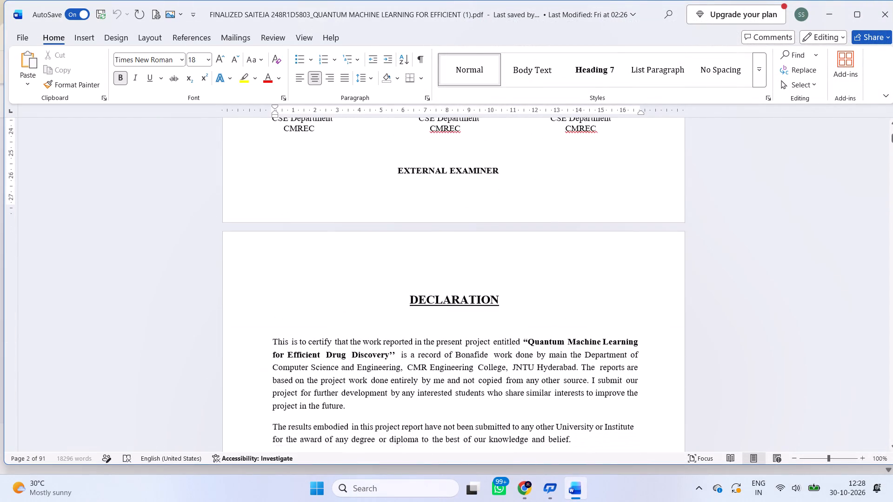
scroll(466, 228, "down", 4)
scroll(466, 228, "up", 3)
scroll(466, 228, "down", 1)
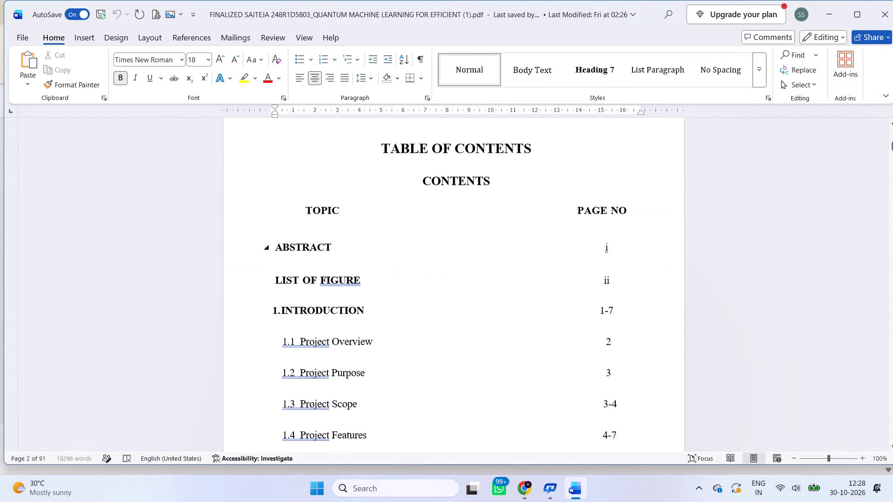
scroll(466, 228, "up", 7)
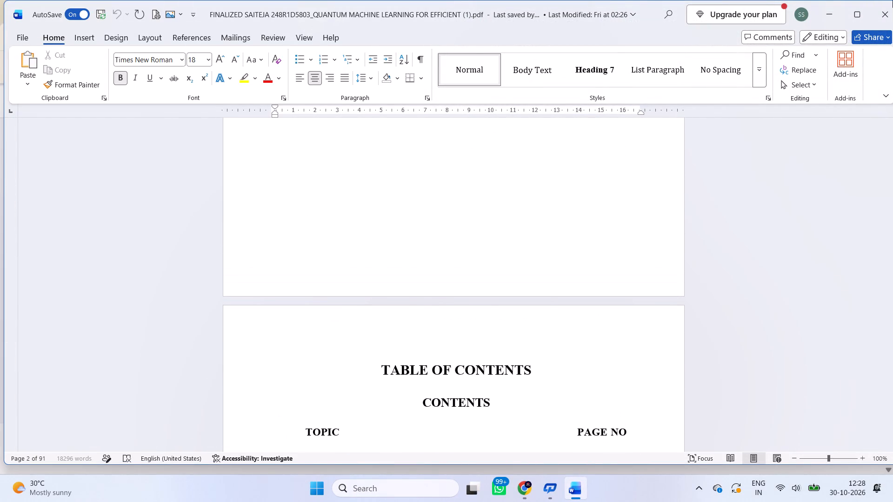
Close the Quantum Machine Learning report and the browser window with the converted Word download page.
left_click(892, 0)
left_click(880, 11)
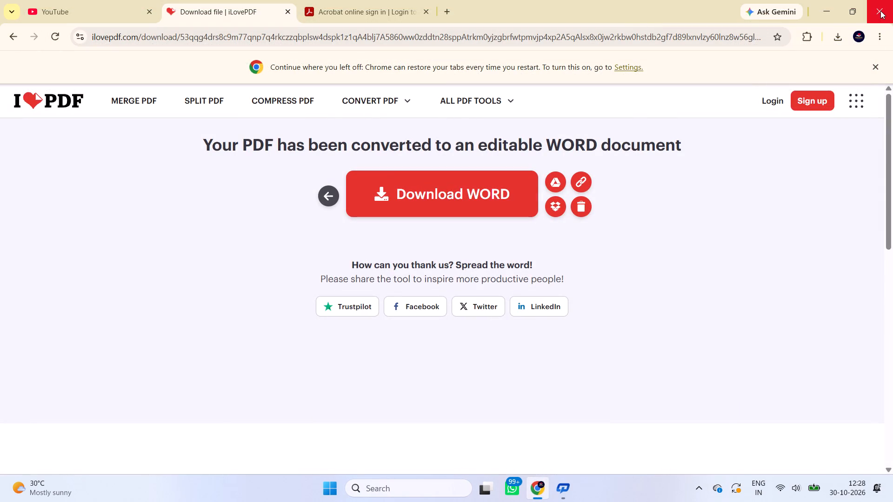
left_click(880, 11)
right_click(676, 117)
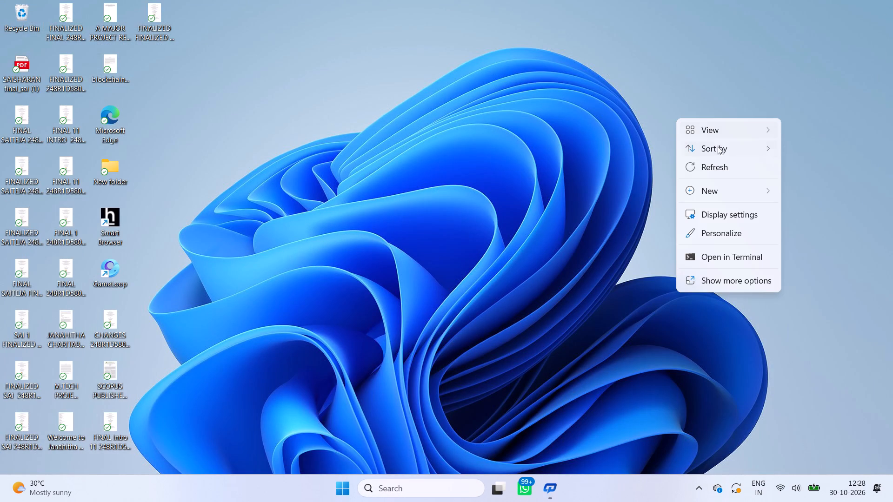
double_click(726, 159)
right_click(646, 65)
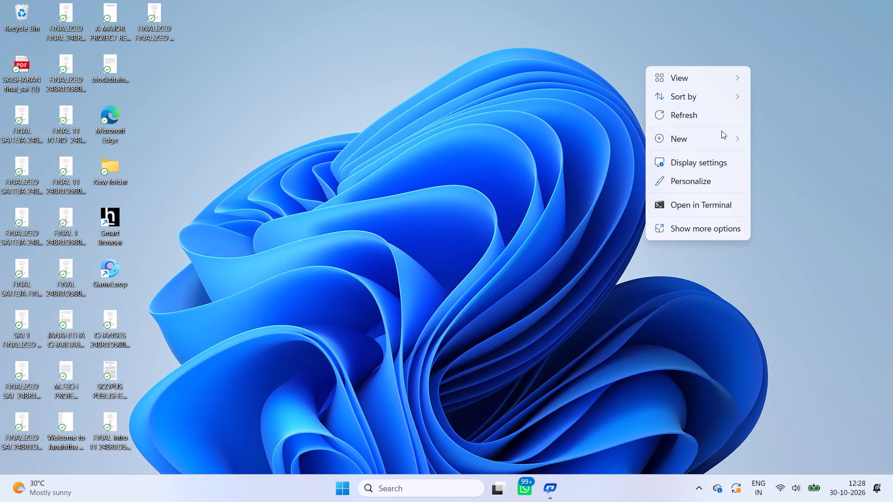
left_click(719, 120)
Launch Word and reopen the recent document final_sai (1).
type("WORD")
key("Return")
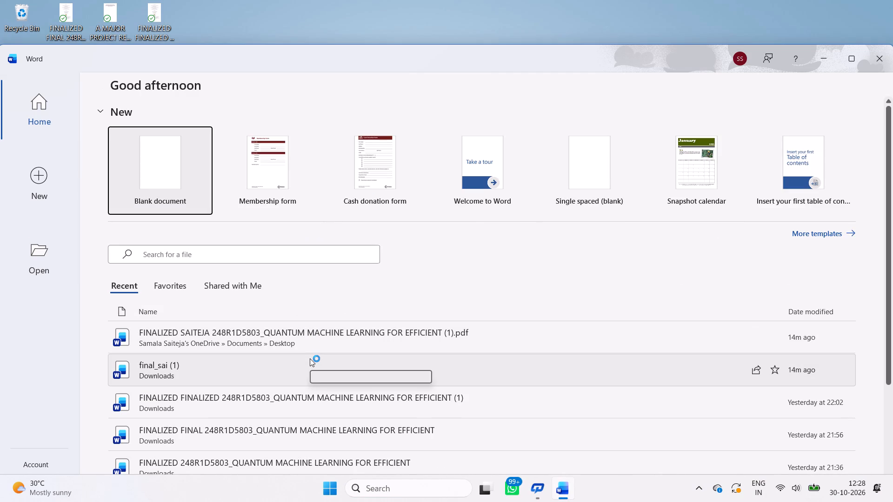
double_click(312, 372)
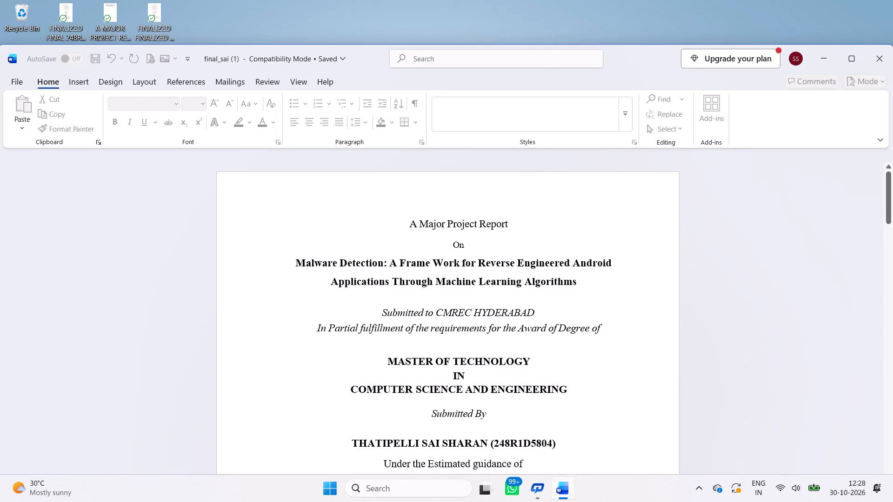
Insert four blank lines above the ACKNOWLEDGMENT heading, pushing it from the foot of the declaration page onto the following page.
scroll(363, 349, "down", 5)
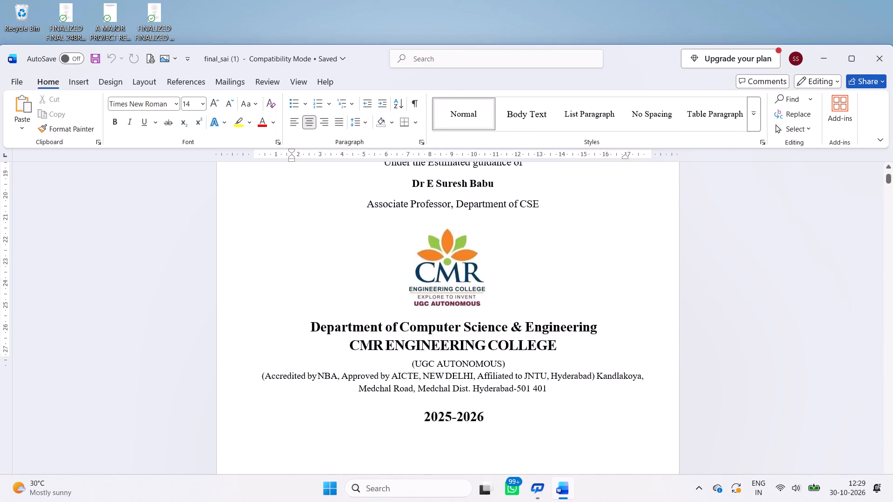
scroll(363, 349, "down", 5)
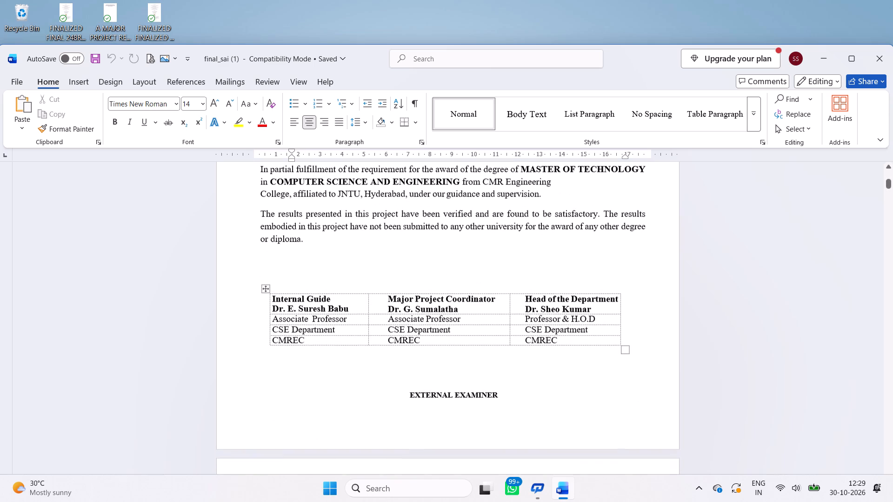
scroll(363, 349, "down", 2)
scroll(429, 369, "down", 1)
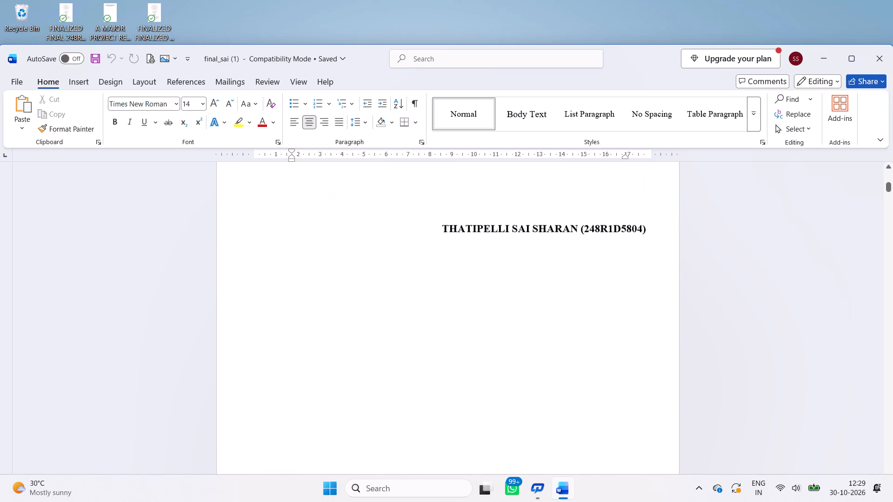
scroll(429, 369, "down", 2)
left_click(423, 330)
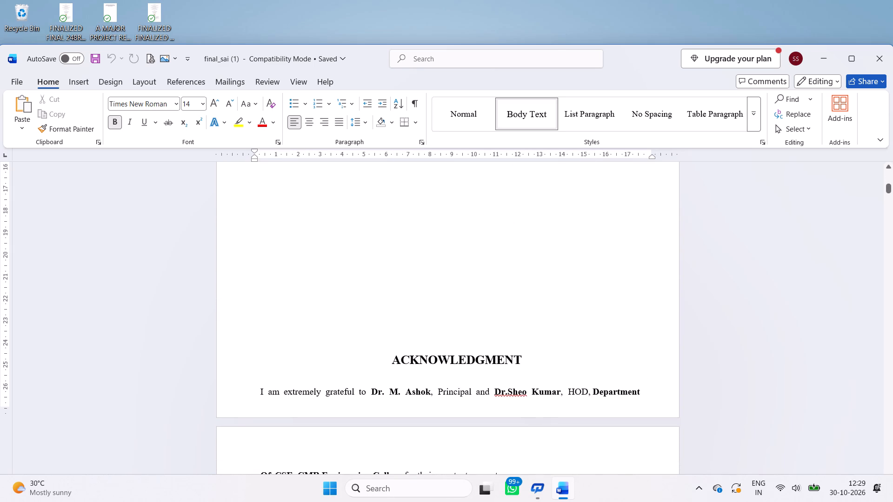
key("Return")
key("Return")
key("Return")
key("Return")
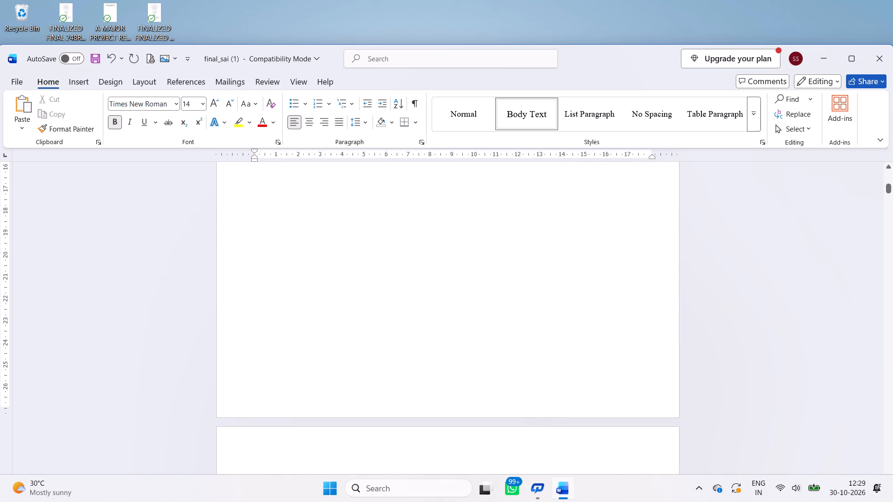
Copy and delete the stranded acknowledgement text from "Of CSE, CMR Engineering College" through "guided me for every step.".
scroll(473, 262, "down", 2)
scroll(427, 343, "down", 1)
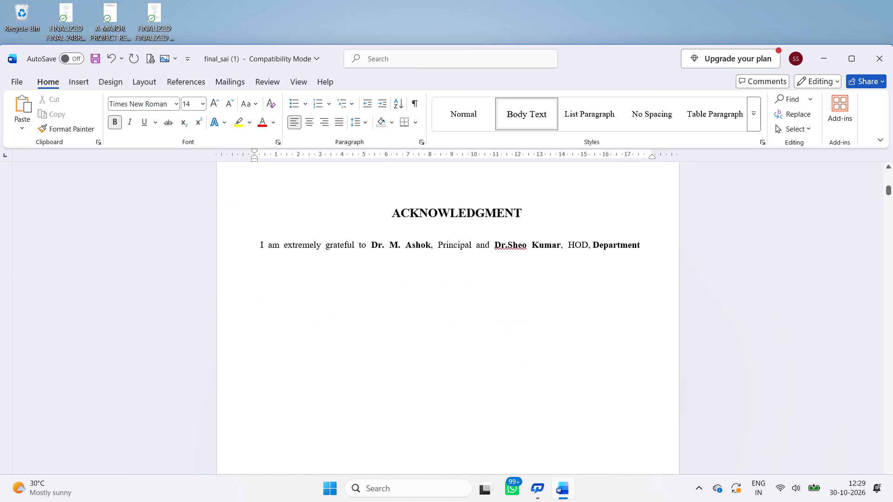
scroll(427, 343, "down", 3)
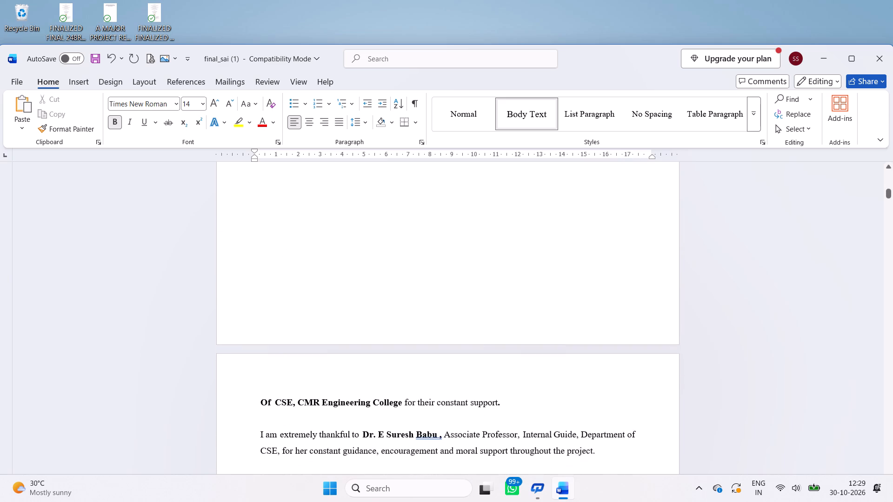
scroll(427, 343, "down", 1)
scroll(328, 412, "down", 2)
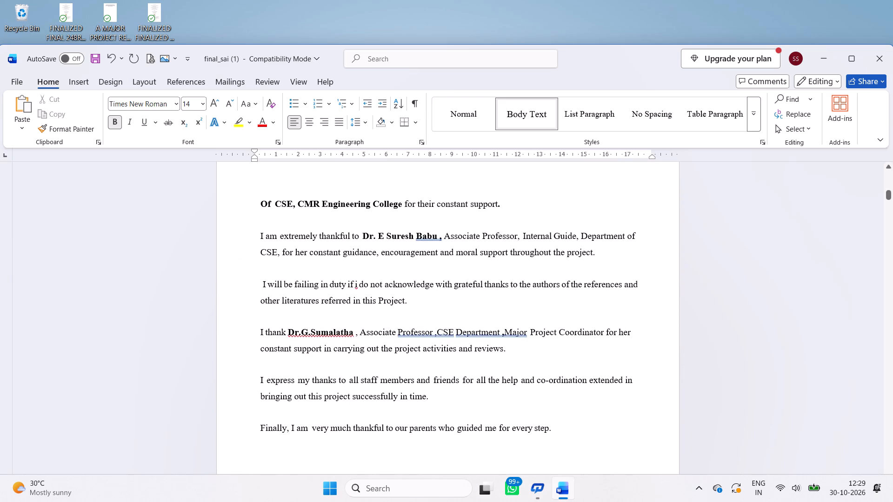
scroll(332, 410, "down", 1)
left_click_drag(555, 427, 298, 304)
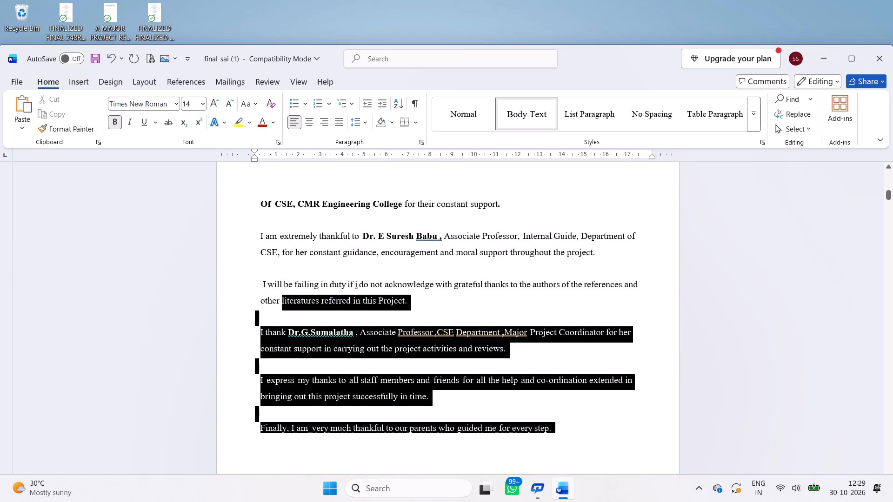
left_click_drag(298, 304, 271, 200)
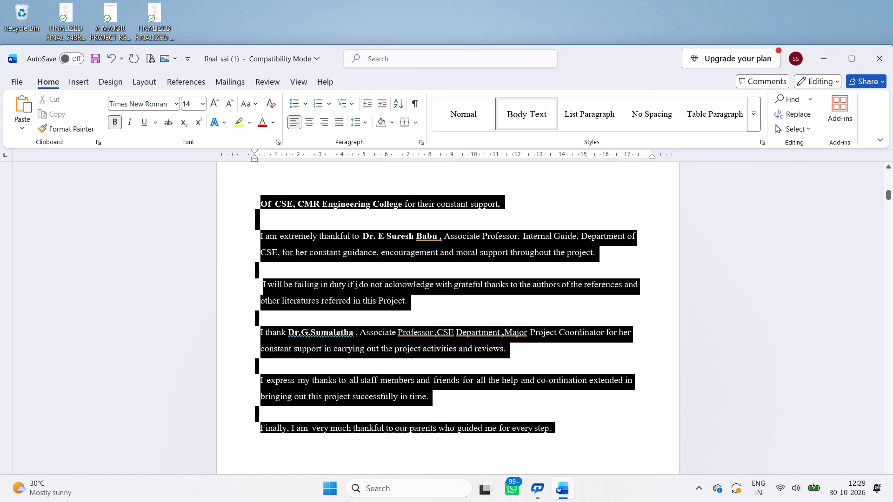
left_click_drag(271, 200, 265, 198)
key("ctrl+c")
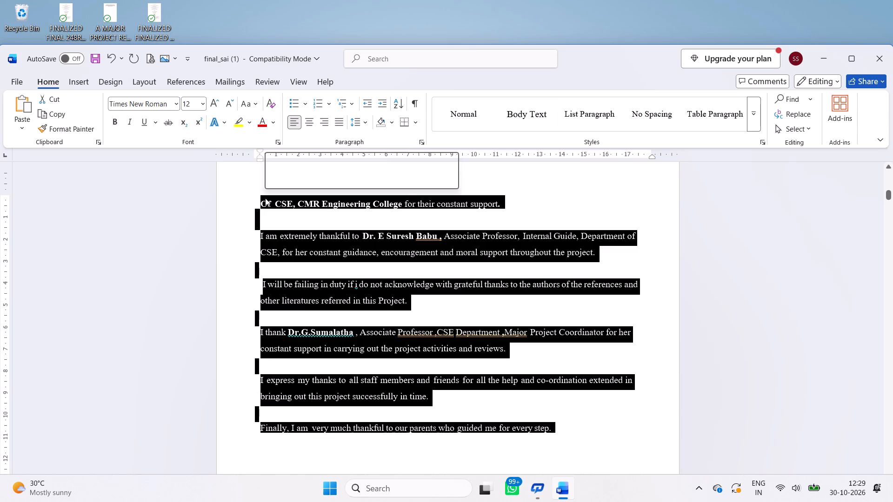
key("BackSpace")
Start a new line after "Department" at the end of the first acknowledgement line.
scroll(265, 198, "up", 6)
scroll(265, 198, "right", 1)
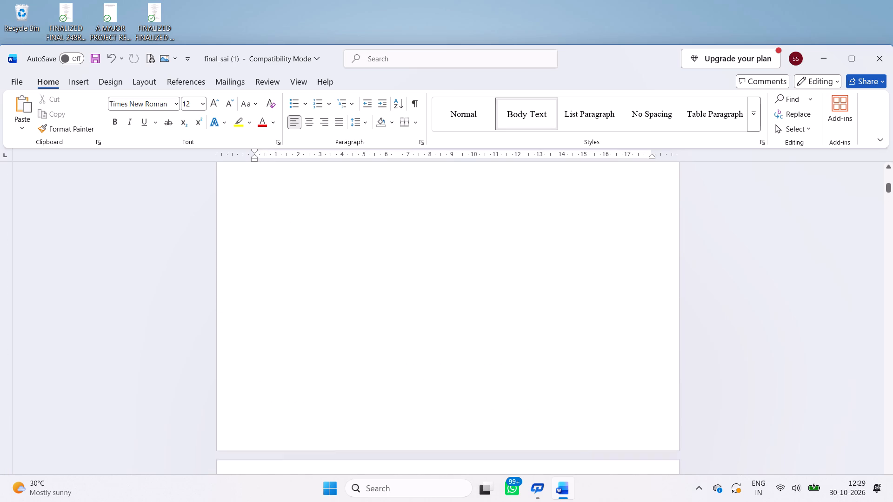
scroll(265, 198, "right", 1)
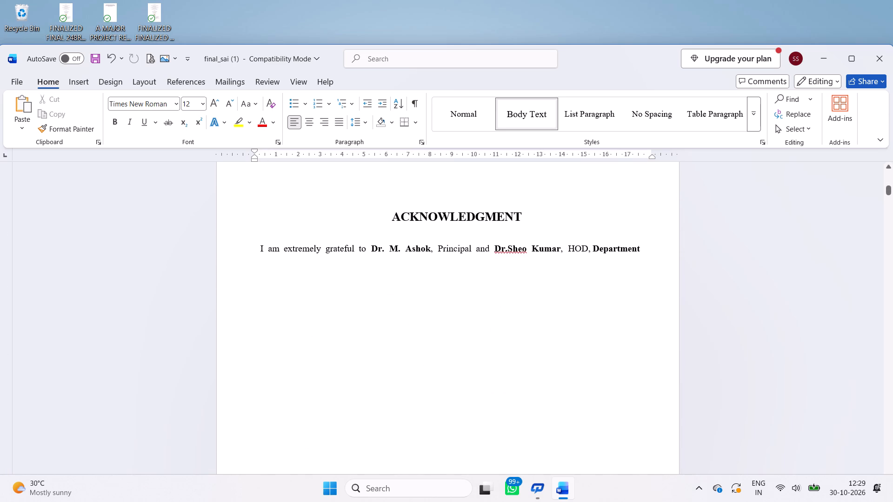
left_click(645, 248)
key("Return")
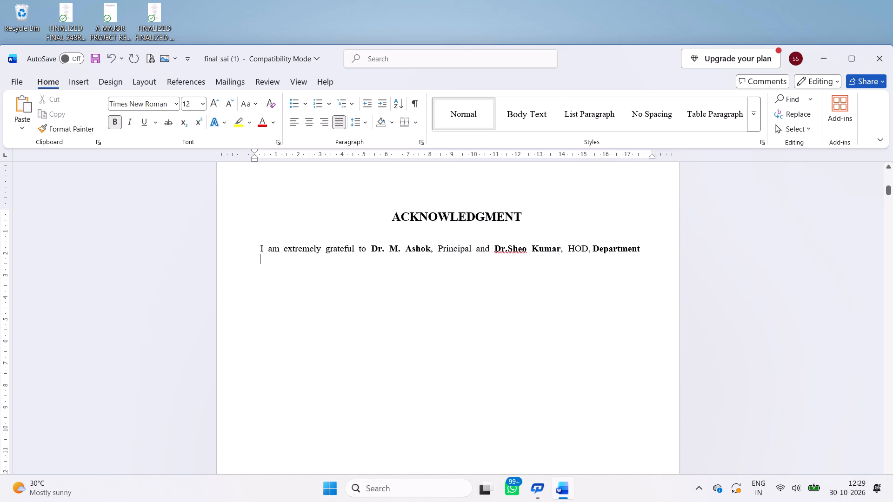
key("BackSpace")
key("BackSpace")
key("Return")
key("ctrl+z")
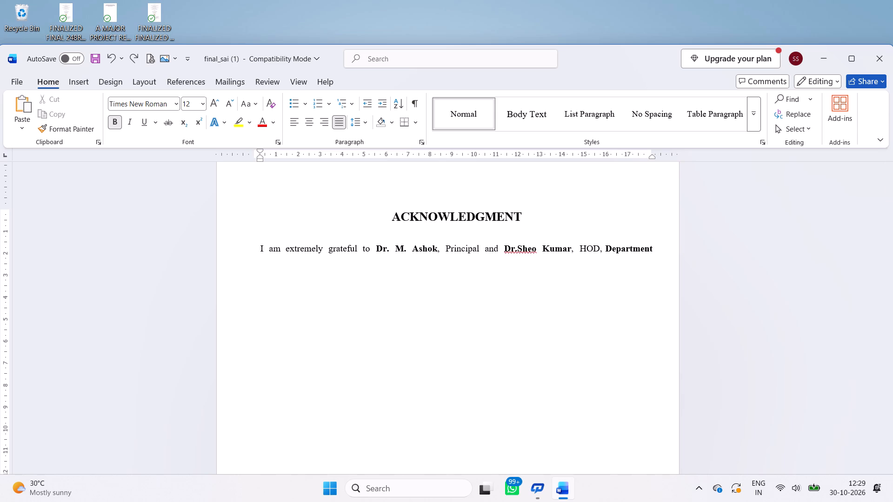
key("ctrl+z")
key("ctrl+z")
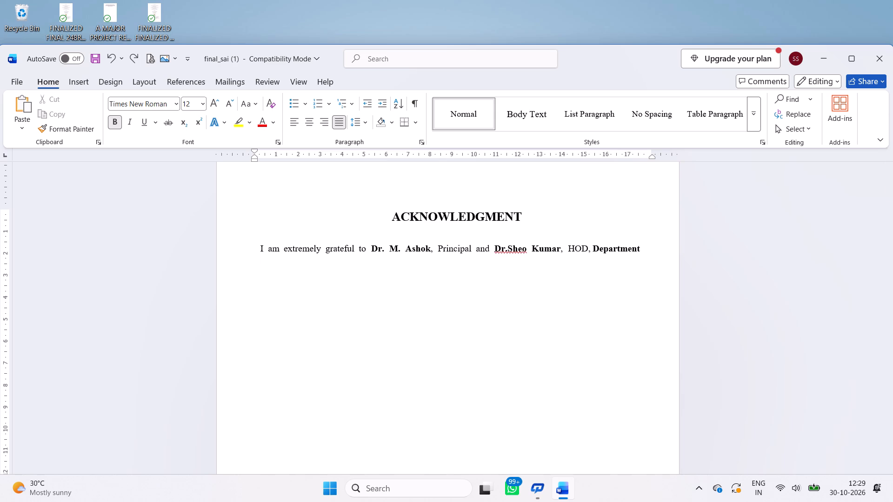
Paste the removed acknowledgement paragraphs on the new line beneath the first acknowledgement line.
key("ctrl+v")
Copy the student's name and roll number line from the page before the chapter contents table.
scroll(617, 280, "down", 1)
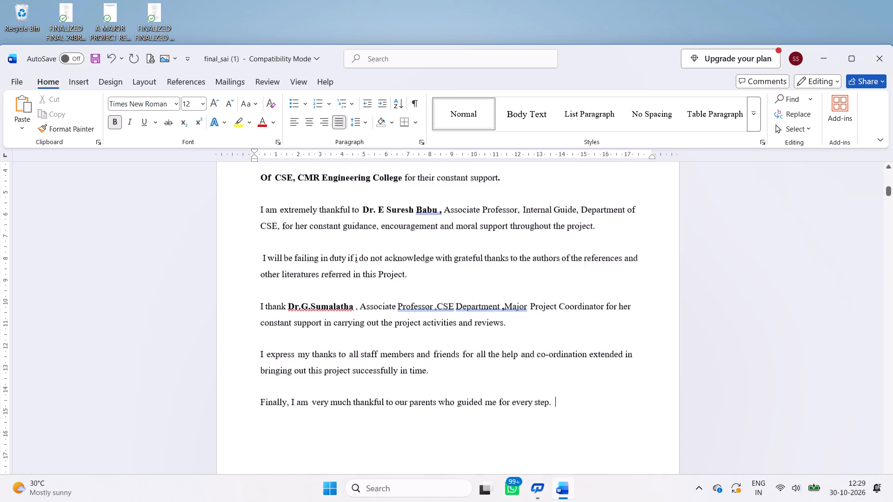
scroll(617, 280, "down", 7)
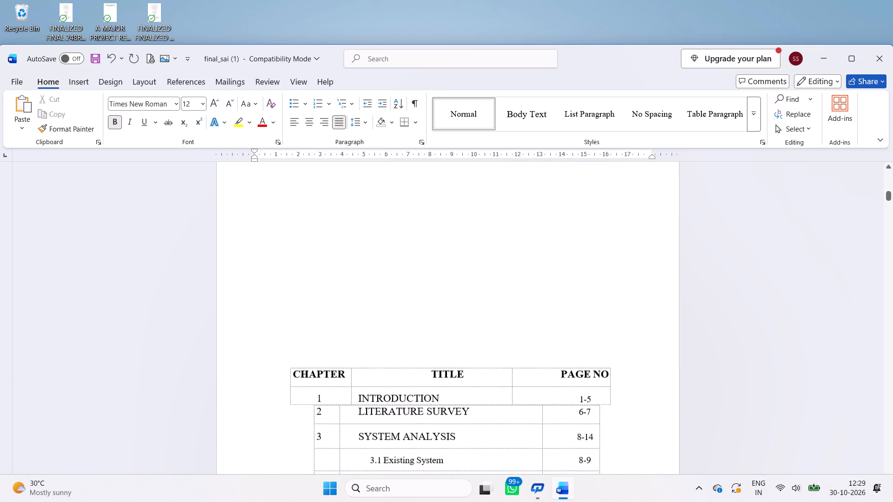
scroll(617, 280, "up", 2)
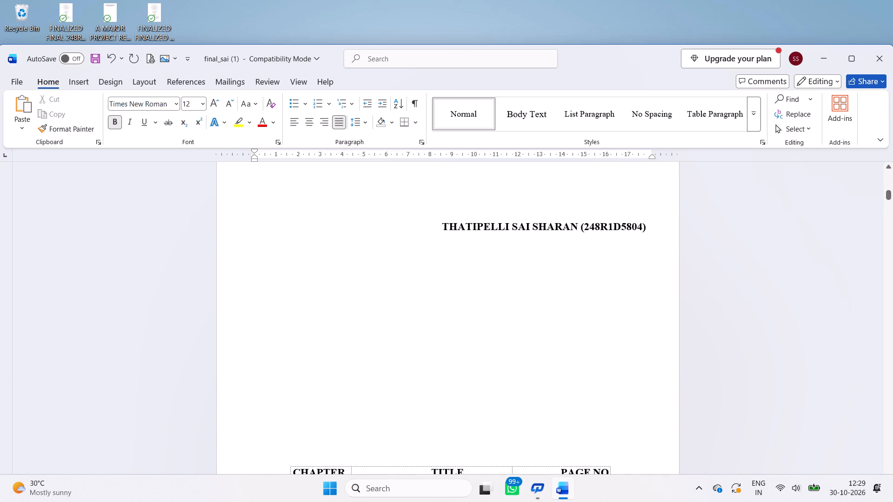
left_click_drag(656, 226, 462, 225)
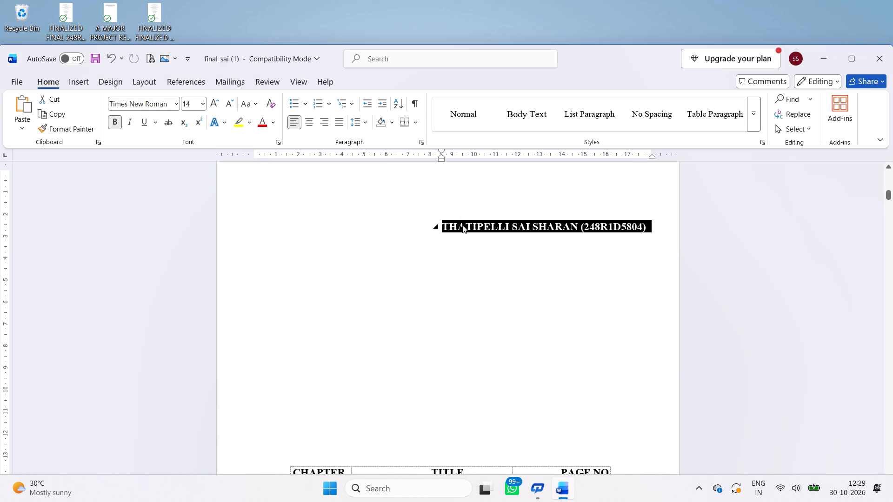
key("ctrl+c")
Add line breaks and spaces below the "Finally, I am very much thankful" paragraph and paste the student's name and roll number line there.
scroll(462, 225, "up", 3)
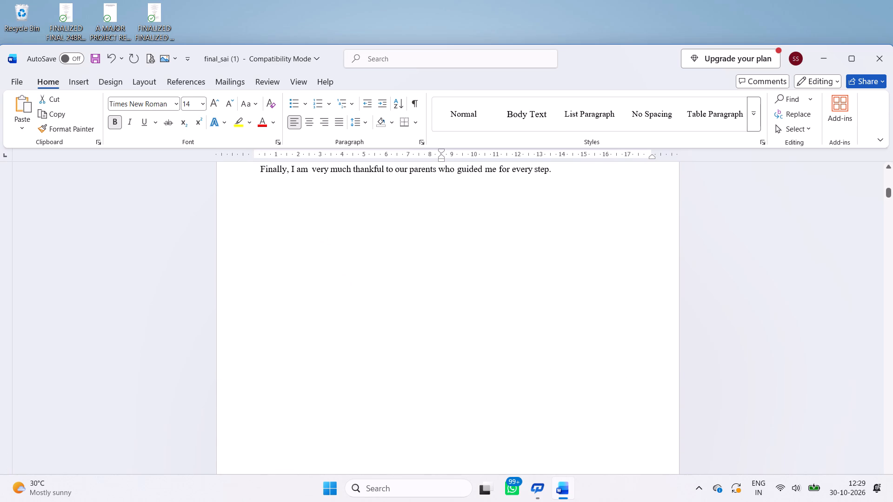
left_click(515, 195)
left_click(519, 208)
left_click(558, 176)
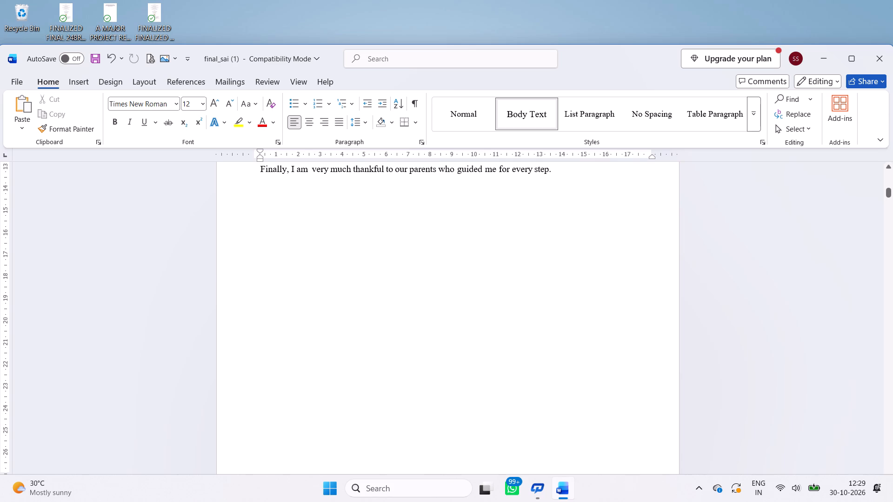
left_click(558, 176)
key("Return")
key("space")
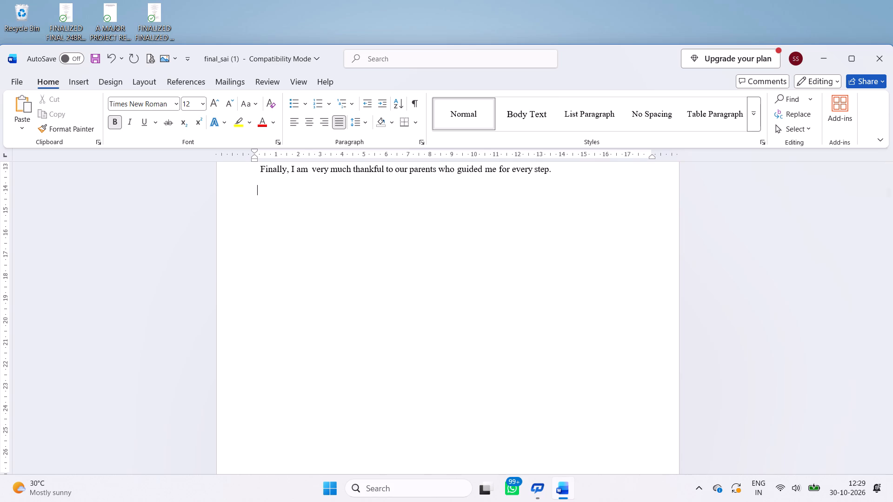
key("space")
key("Return")
key("space")
key("space")
key("space")
key("space")
key("space")
key("space")
key("space")
key("space")
key("space")
key("space")
key("space")
key("space")
key("space")
key("space")
key("space")
key("space")
key("space")
key("space")
key("space")
key("space")
key("ctrl+v")
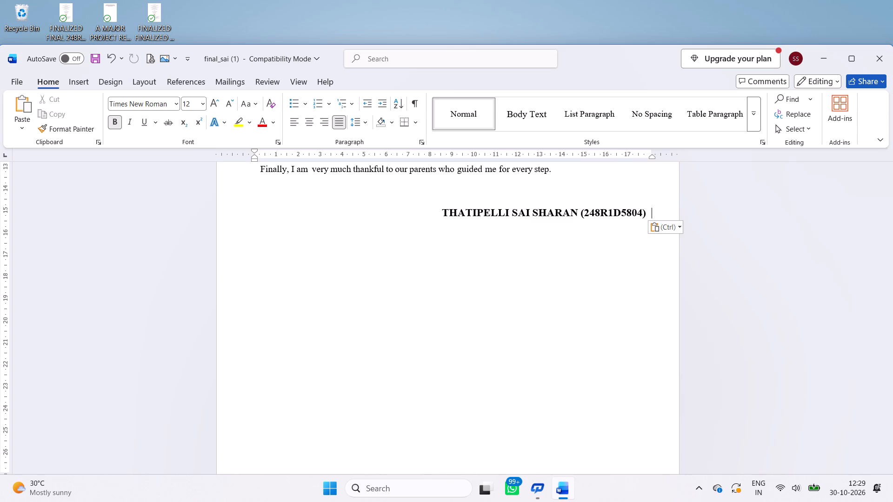
Delete the duplicate student name and roll number line, with its surrounding blank space, from the page above the chapter contents table.
scroll(557, 291, "down", 2)
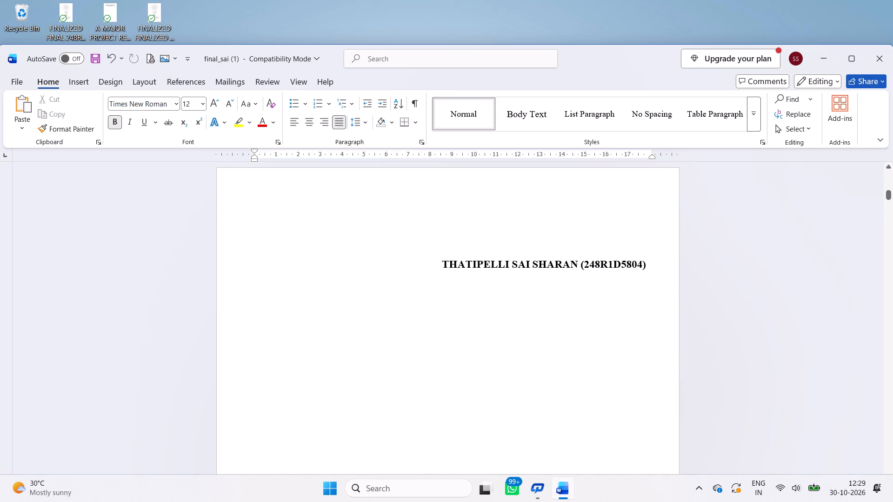
left_click_drag(648, 262, 514, 255)
key("BackSpace")
key("BackSpace")
key("BackSpace")
key("BackSpace")
key("BackSpace")
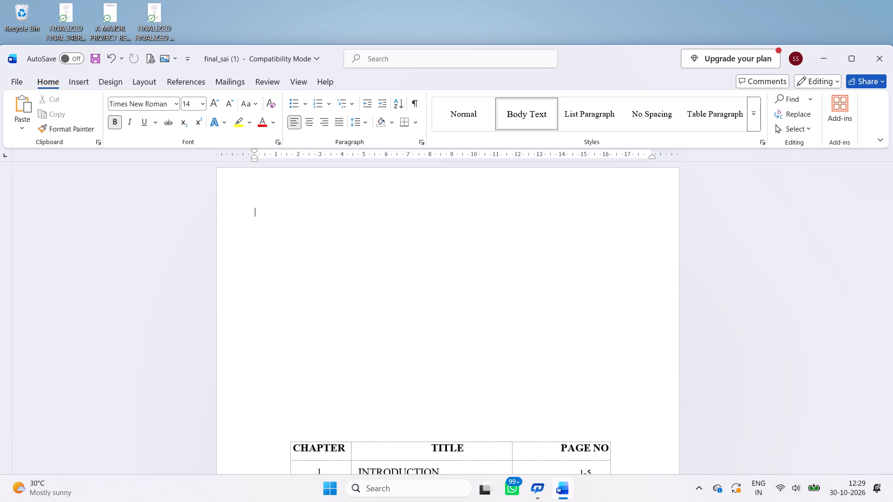
key("BackSpace")
key("BackSpace")
scroll(514, 255, "up", 2)
scroll(514, 255, "down", 2)
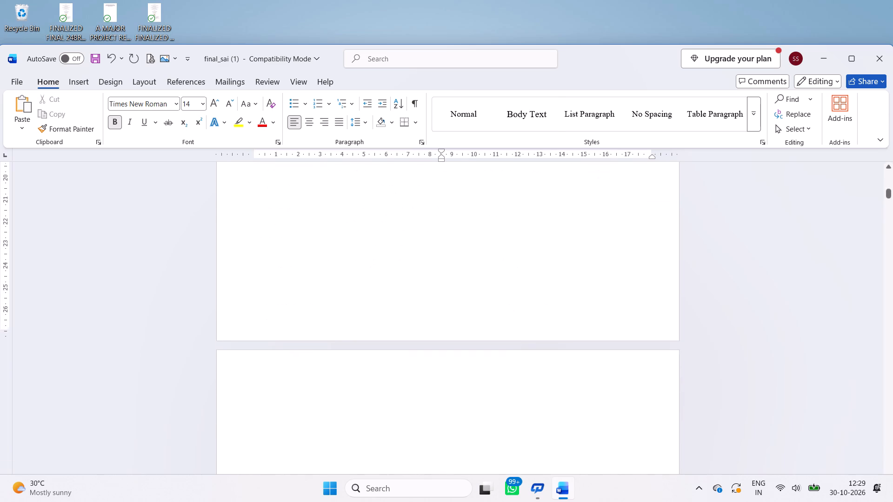
Remove the blank lines above the chapter contents table, working back to the student's signature line on the acknowledgement page.
scroll(514, 255, "down", 2)
left_click(372, 334)
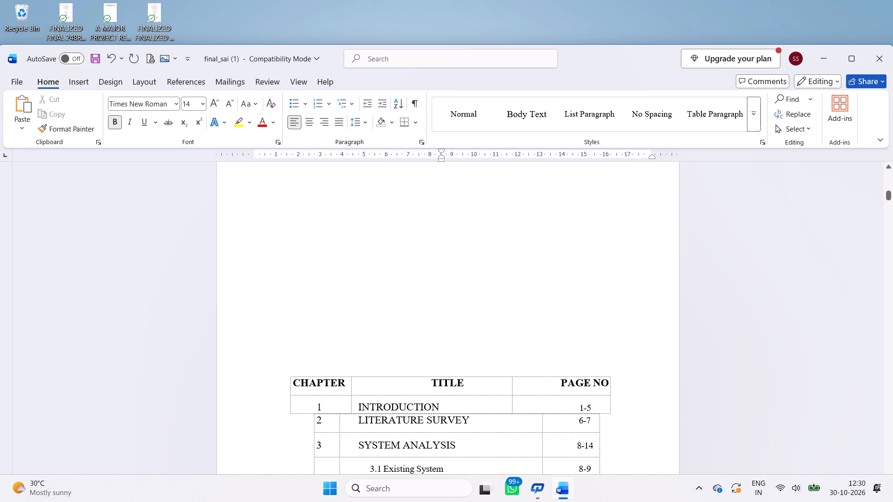
key("BackSpace")
key("BackSpace")
key("BackSpace")
key("BackSpace")
key("BackSpace")
key("BackSpace")
key("BackSpace")
key("BackSpace")
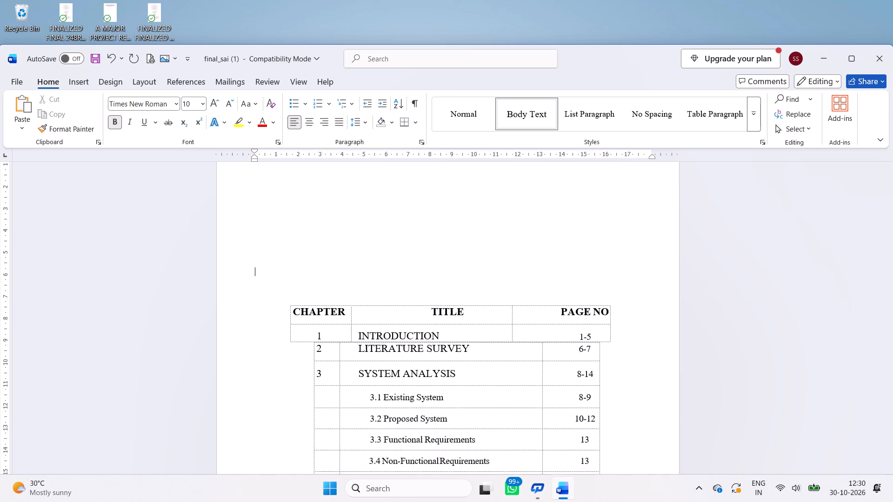
key("BackSpace")
key("BackSpace")
key("BackSpace")
key("BackSpace")
key("BackSpace")
key("BackSpace")
key("BackSpace")
key("BackSpace")
key("BackSpace")
key("BackSpace")
key("BackSpace")
key("BackSpace")
key("BackSpace")
key("BackSpace")
key("BackSpace")
key("BackSpace")
scroll(353, 340, "down", 1)
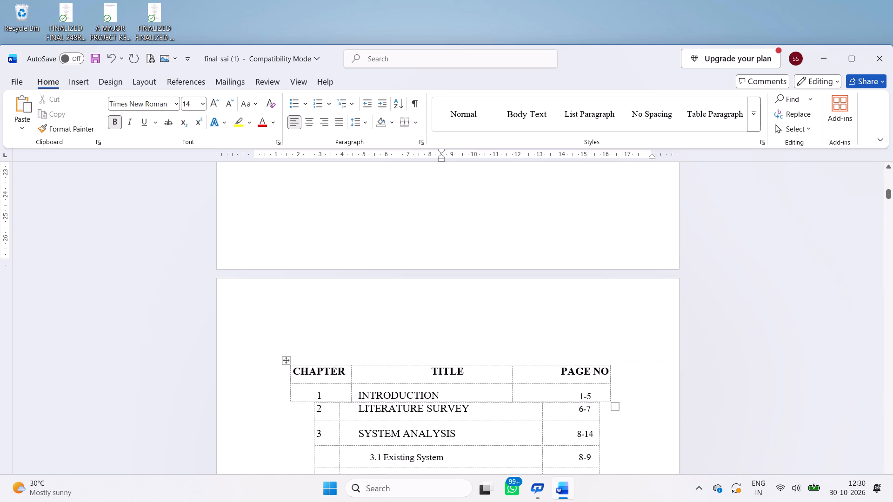
left_click(283, 344)
key("BackSpace")
key("BackSpace")
key("BackSpace")
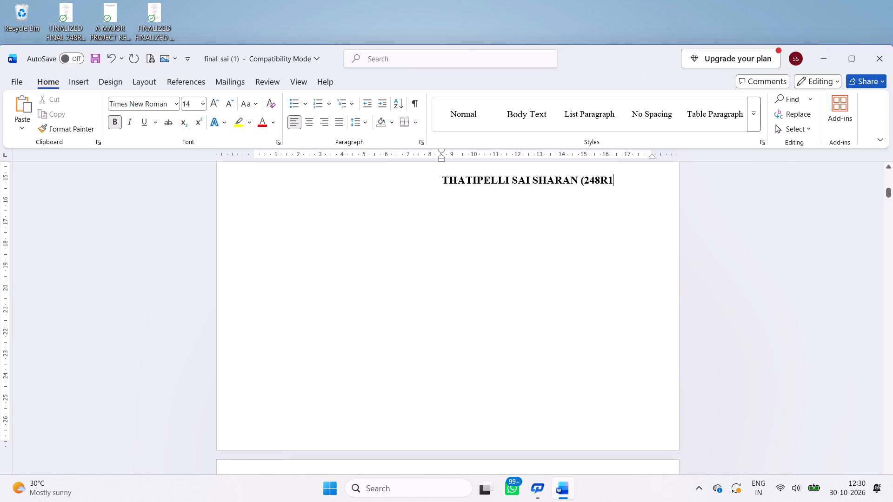
Retype the missing end of the roll number and its closing parenthesis on the student's signature line.
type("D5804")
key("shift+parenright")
Insert five blank lines above the figures table headed S.NO, FIGURE NO, DESCRIPTION and PAGENO.
scroll(463, 307, "down", 4)
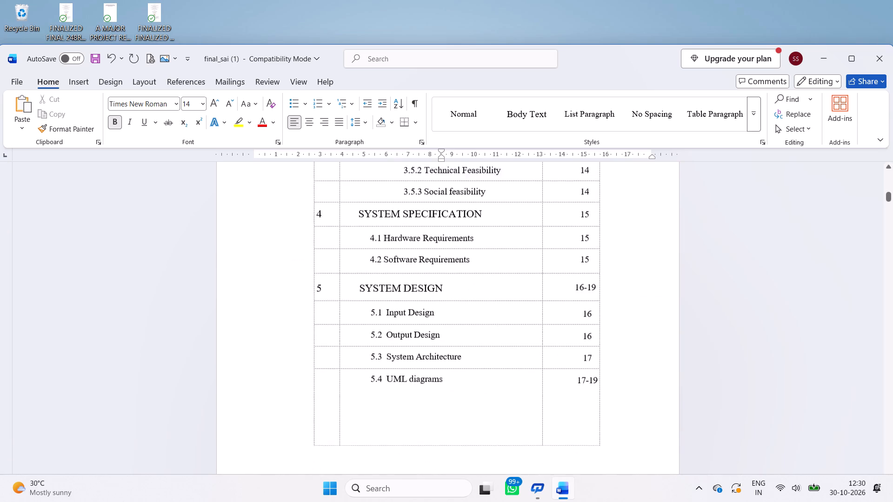
scroll(463, 307, "down", 6)
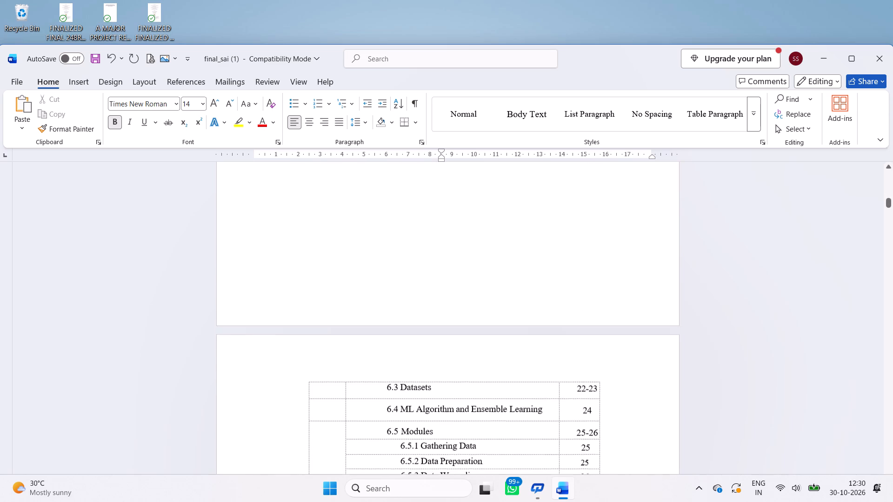
scroll(463, 307, "down", 6)
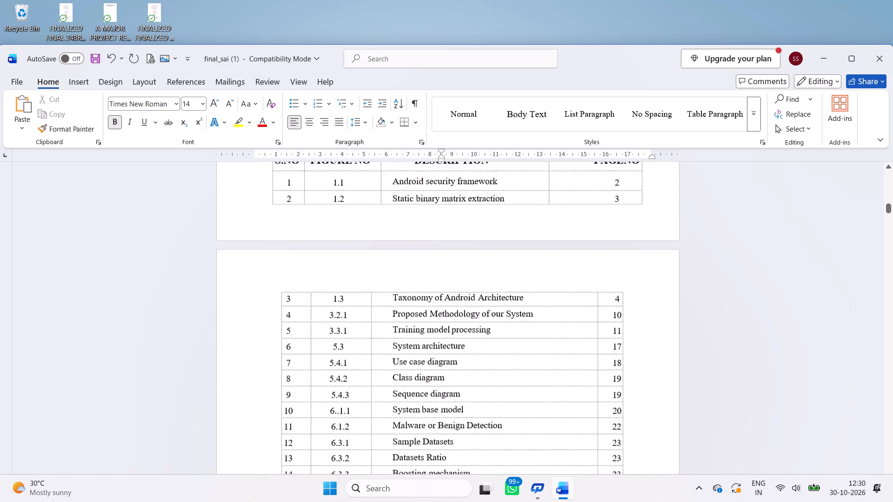
scroll(463, 307, "down", 1)
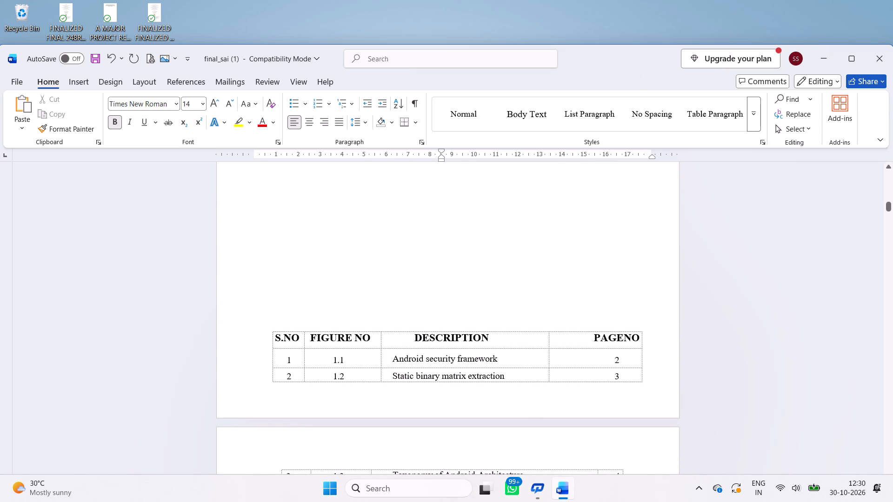
left_click(328, 295)
key("Return")
key("Return")
key("Return")
key("Return")
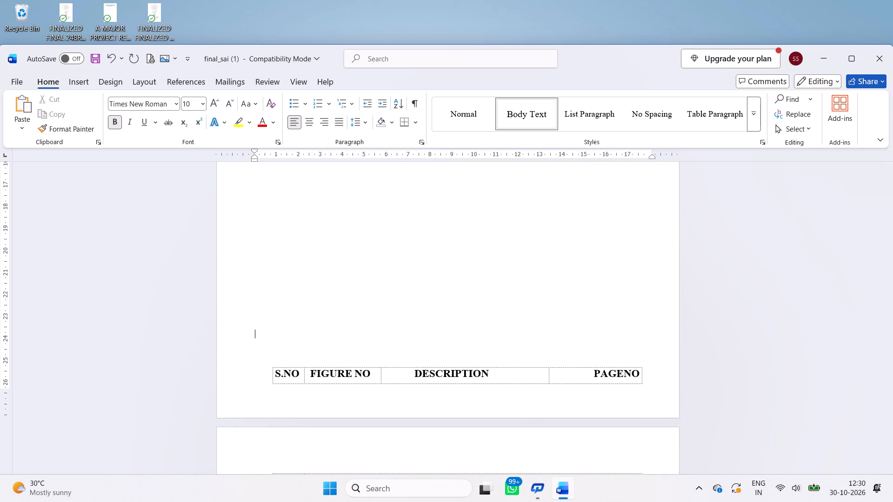
key("Return")
Move the contents table section starting at 6.3 Datasets up onto the page that holds 6 SYSTEM IMPLEMENTATION.
scroll(328, 295, "down", 4)
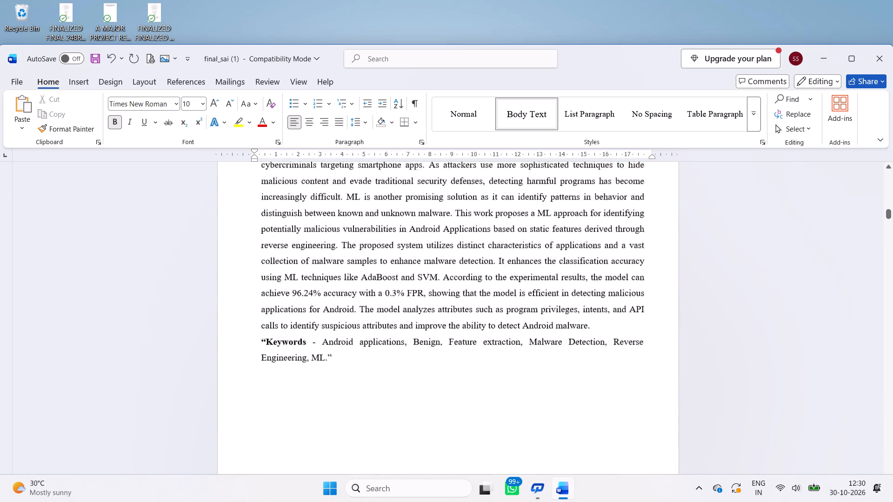
scroll(328, 295, "up", 4)
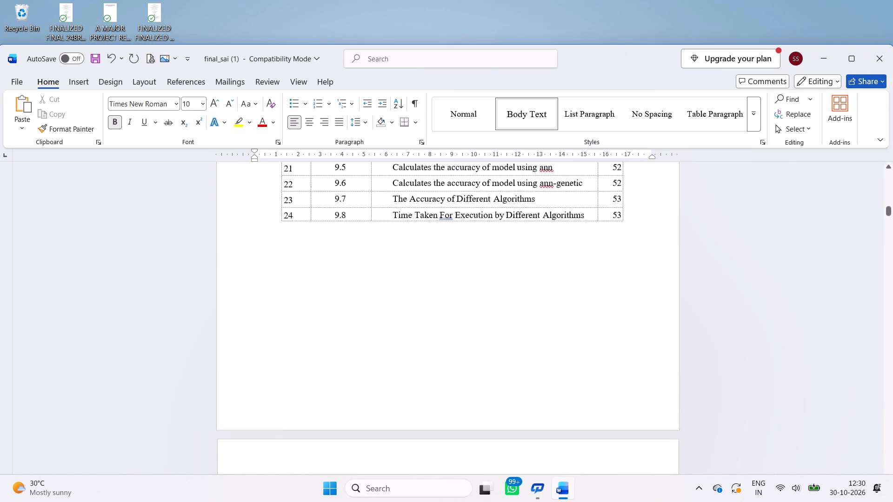
scroll(328, 295, "up", 5)
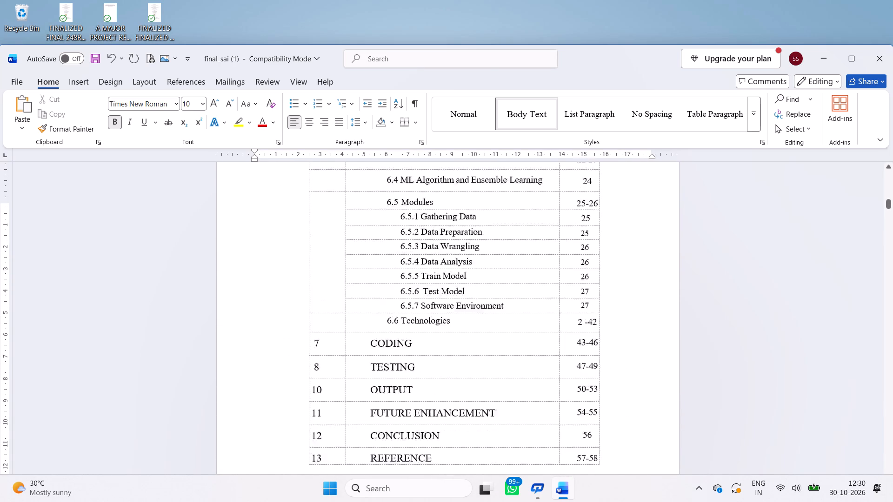
scroll(328, 295, "up", 1)
scroll(427, 252, "up", 3)
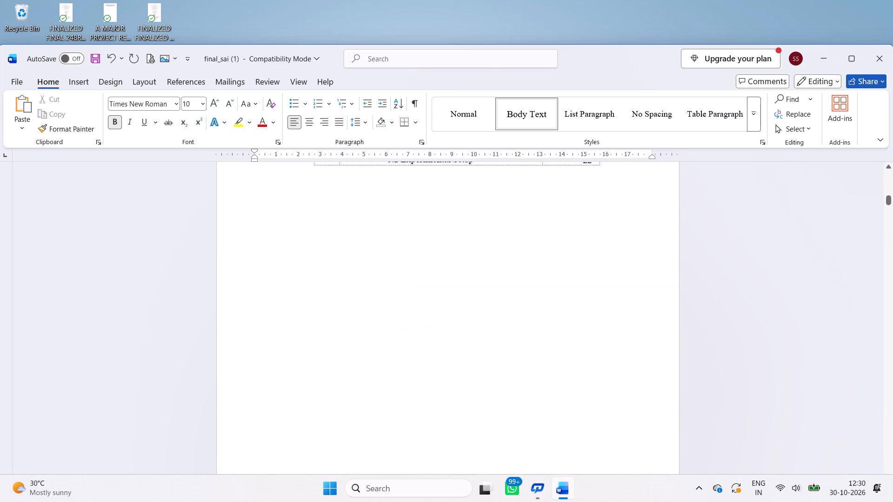
scroll(427, 252, "right", 1)
scroll(427, 252, "down", 1)
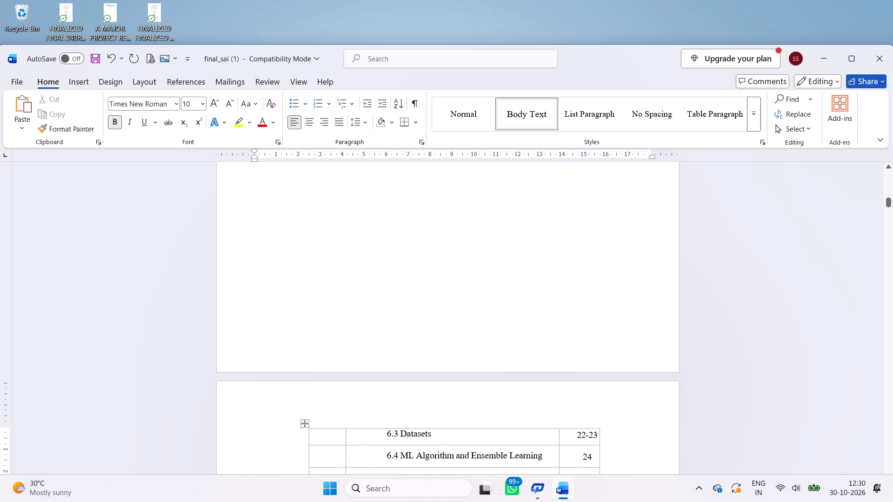
left_click_drag(307, 423, 310, 323)
scroll(388, 345, "up", 2)
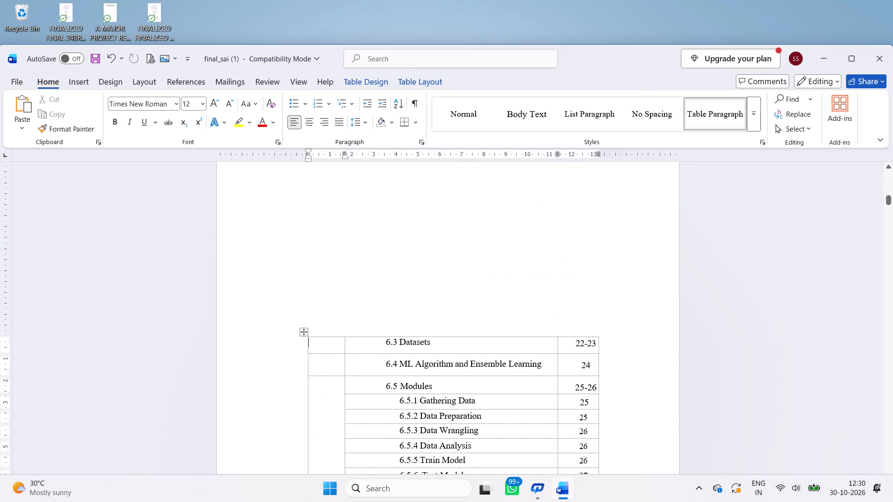
left_click_drag(305, 333, 310, 272)
Move the contents table section starting at 6.3 Datasets up to just beneath the 6.2 Experimental Setup row.
scroll(310, 272, "up", 1)
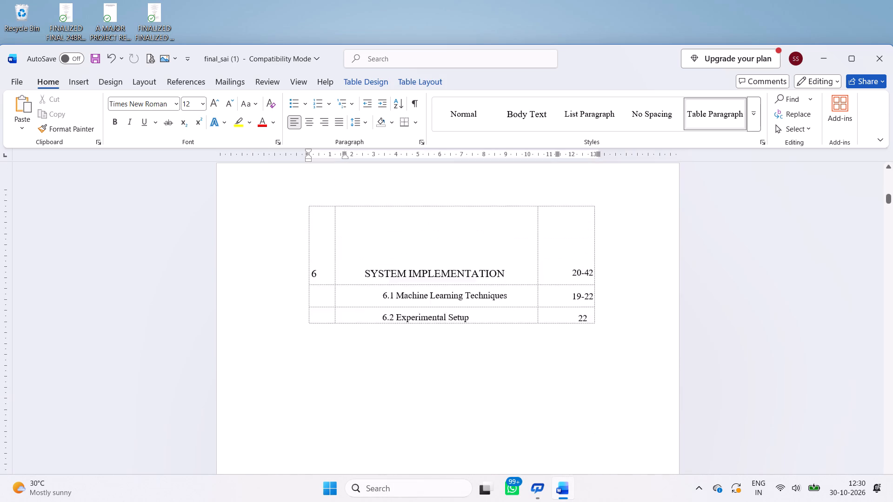
scroll(310, 272, "up", 1)
scroll(302, 410, "up", 2)
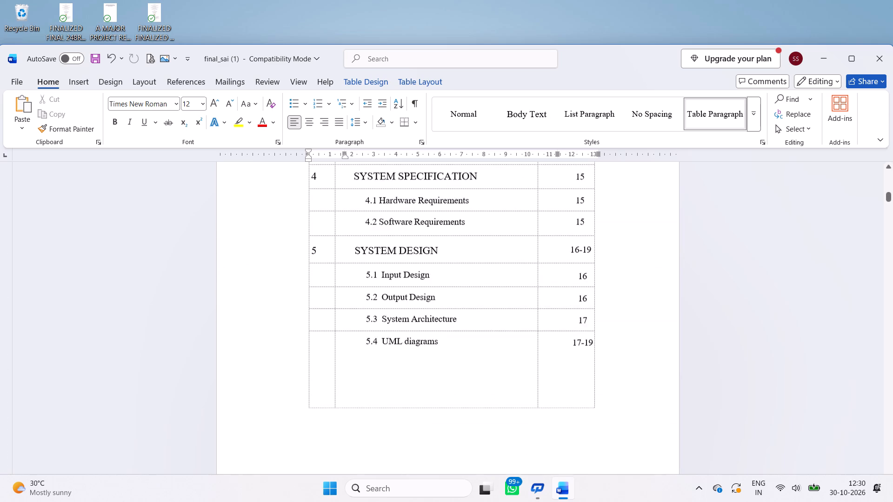
scroll(302, 410, "up", 3)
scroll(302, 410, "down", 3)
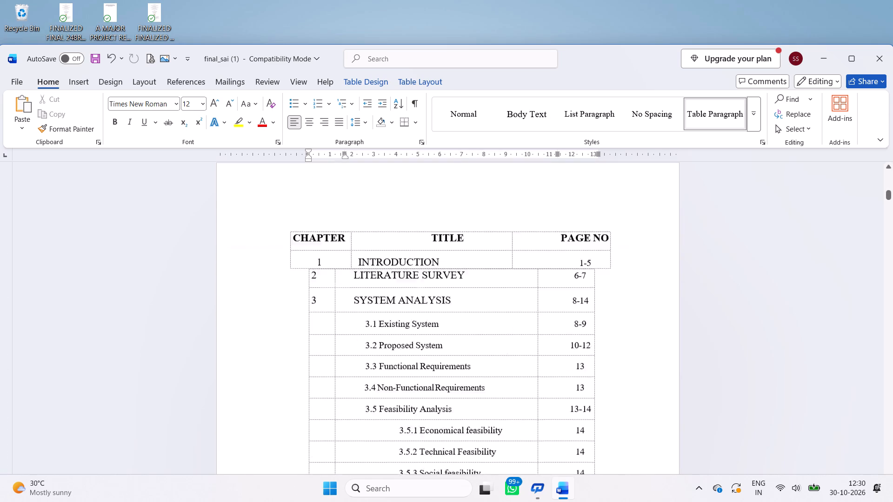
scroll(302, 410, "down", 3)
scroll(304, 353, "down", 1)
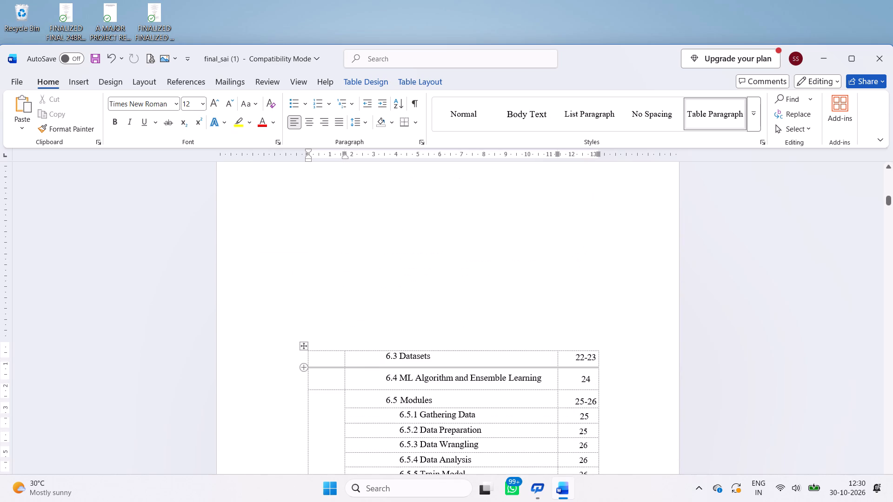
left_click_drag(304, 334, 305, 322)
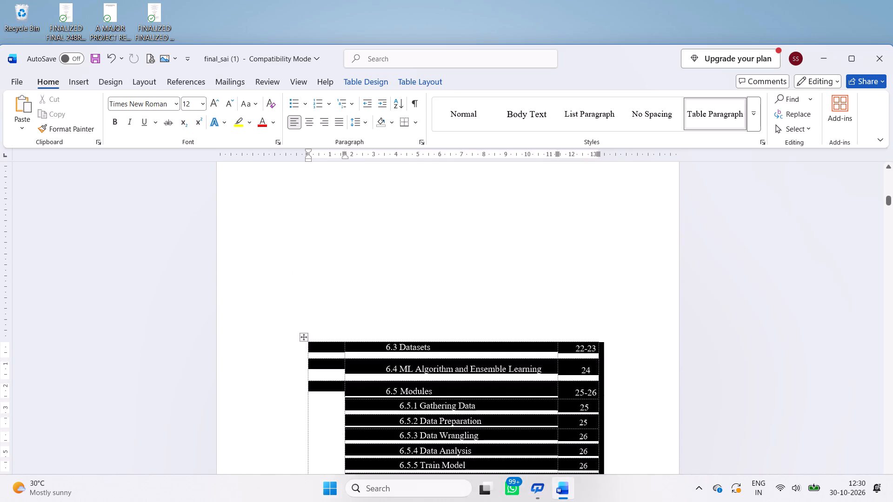
left_click_drag(305, 322, 305, 178)
scroll(305, 178, "up", 1)
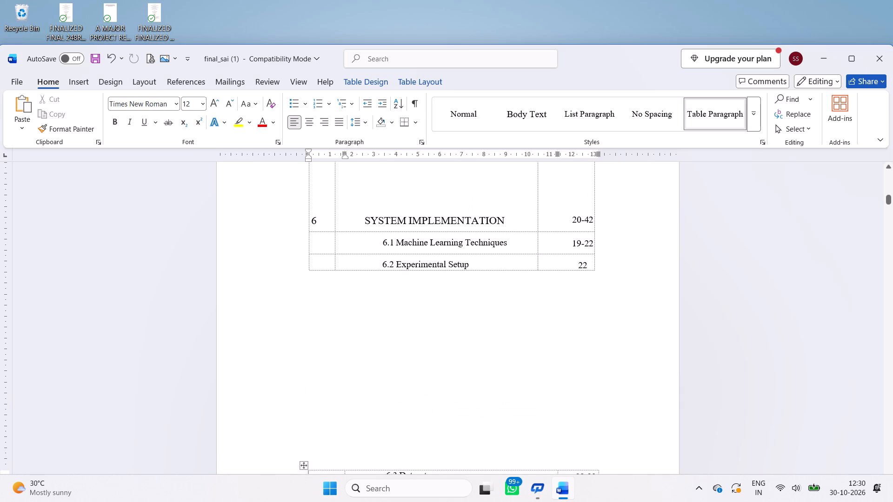
left_click_drag(302, 464, 301, 259)
left_click_drag(301, 259, 303, 266)
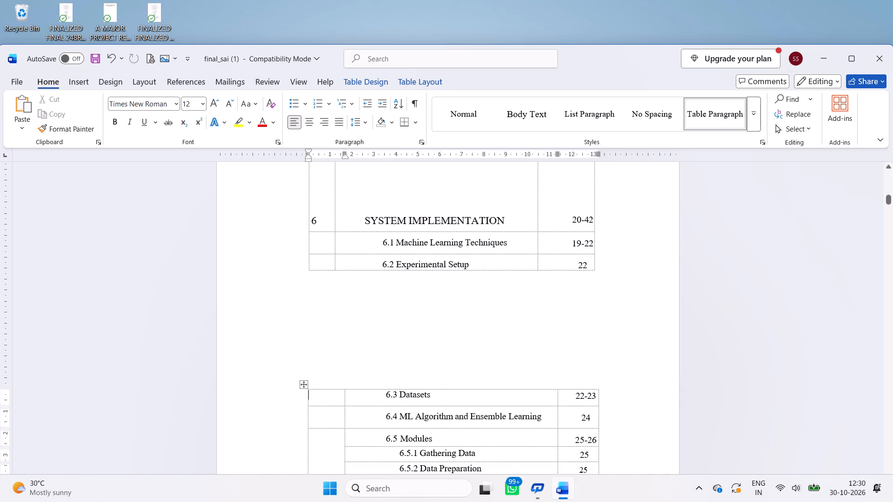
left_click_drag(304, 381, 299, 319)
left_click_drag(299, 319, 298, 312)
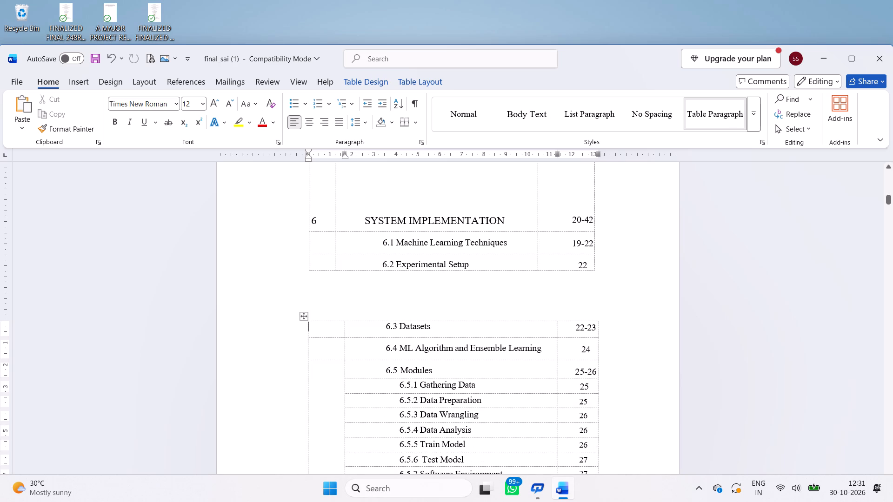
left_click_drag(305, 316, 300, 280)
left_click_drag(300, 280, 302, 273)
Nudge the 6.3 Datasets table section further up to close the small gap below the 6.2 Experimental Setup row.
left_click_drag(304, 272, 300, 261)
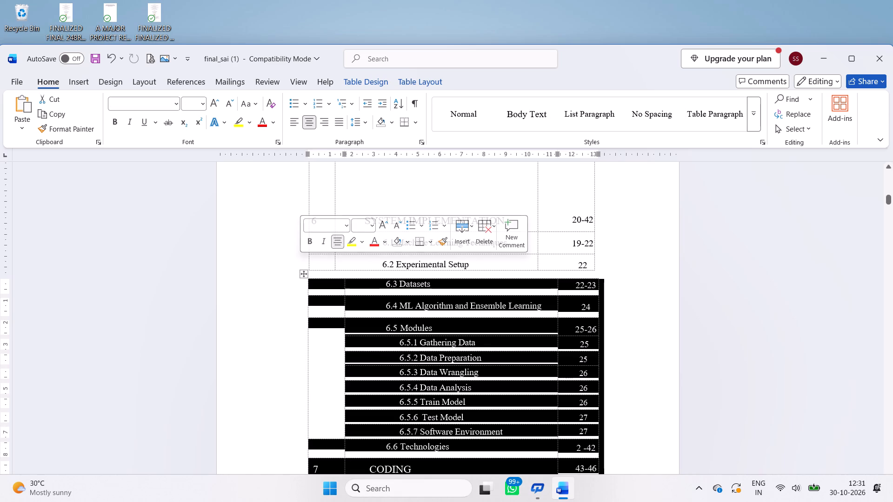
left_click_drag(302, 273, 297, 265)
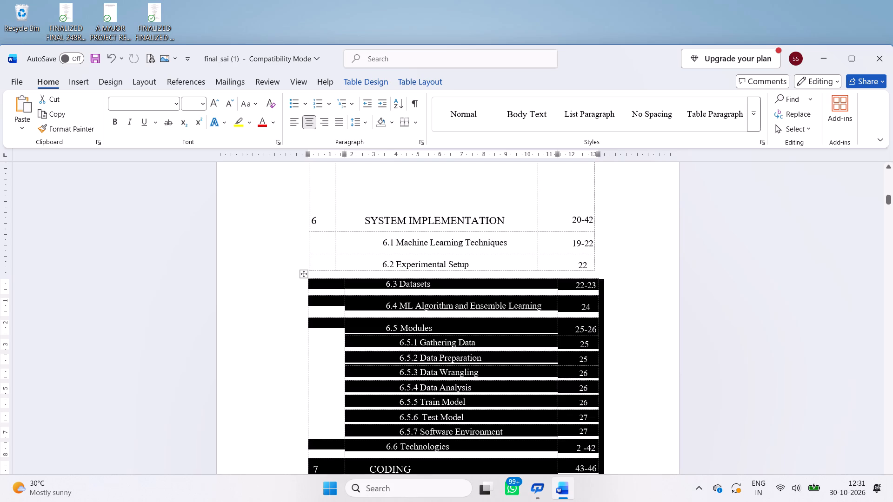
left_click_drag(303, 272, 297, 262)
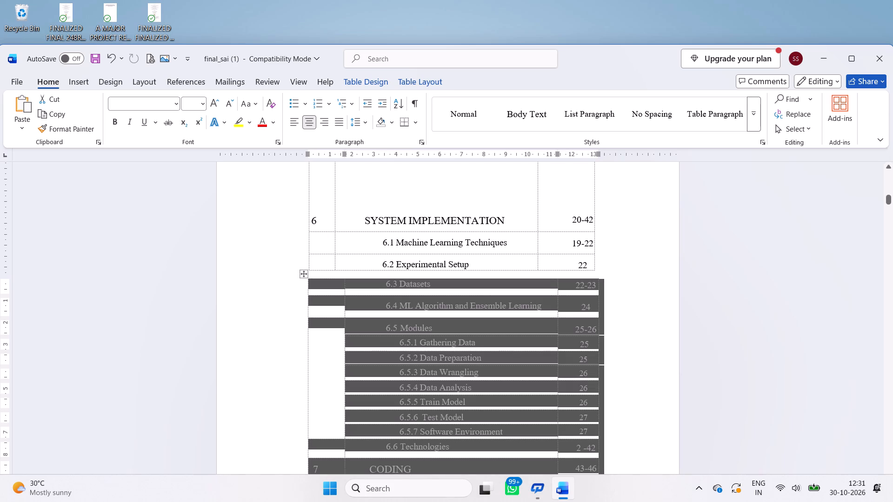
left_click_drag(297, 262, 287, 258)
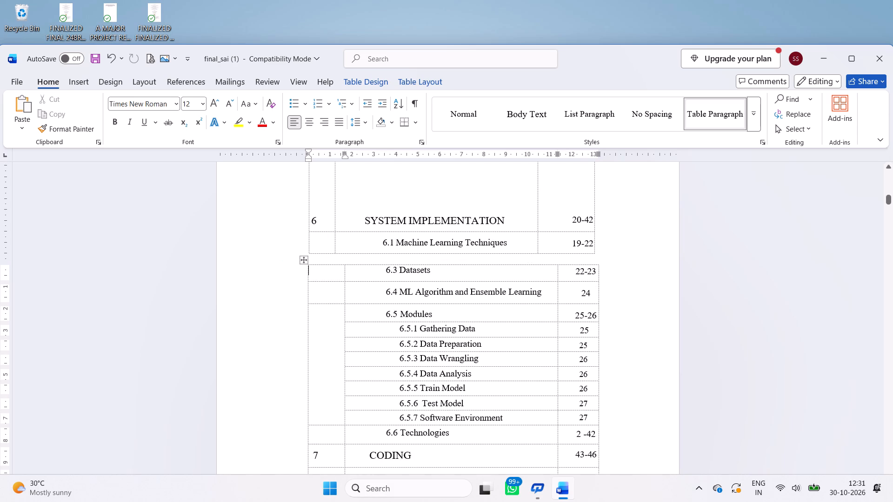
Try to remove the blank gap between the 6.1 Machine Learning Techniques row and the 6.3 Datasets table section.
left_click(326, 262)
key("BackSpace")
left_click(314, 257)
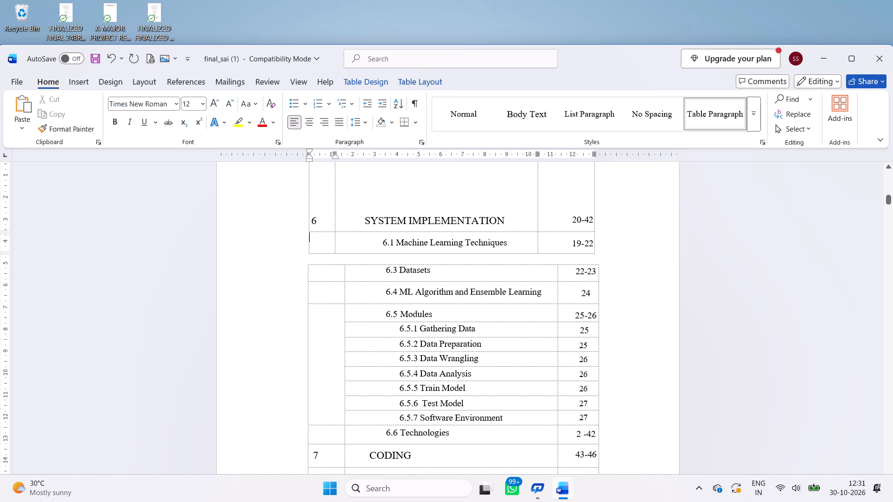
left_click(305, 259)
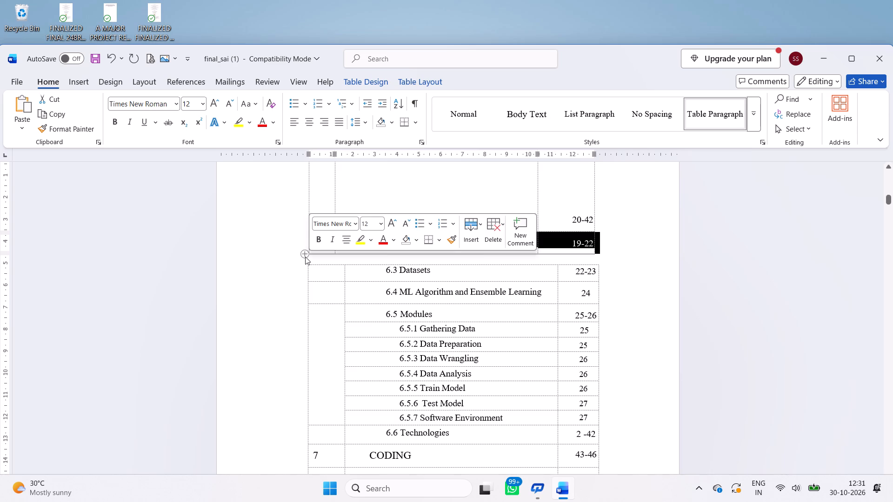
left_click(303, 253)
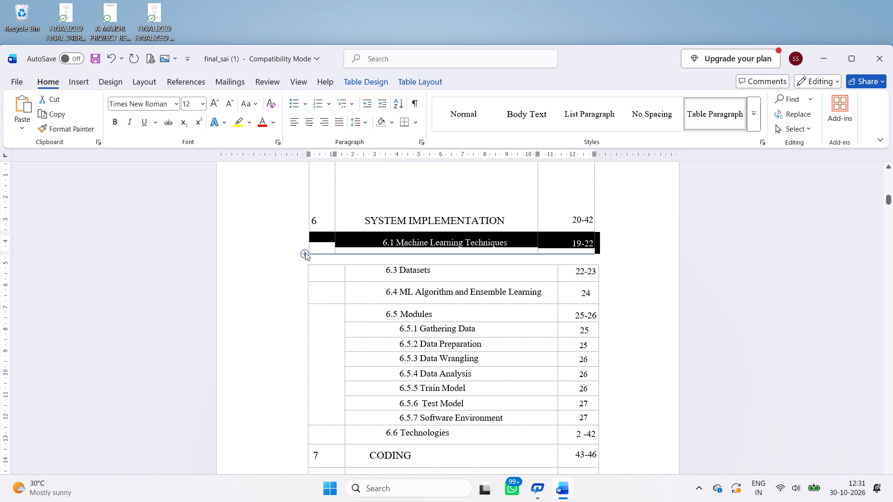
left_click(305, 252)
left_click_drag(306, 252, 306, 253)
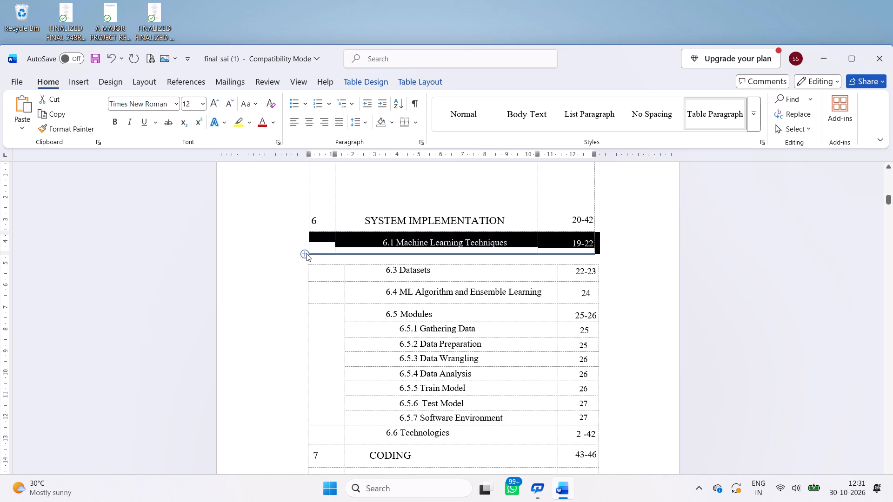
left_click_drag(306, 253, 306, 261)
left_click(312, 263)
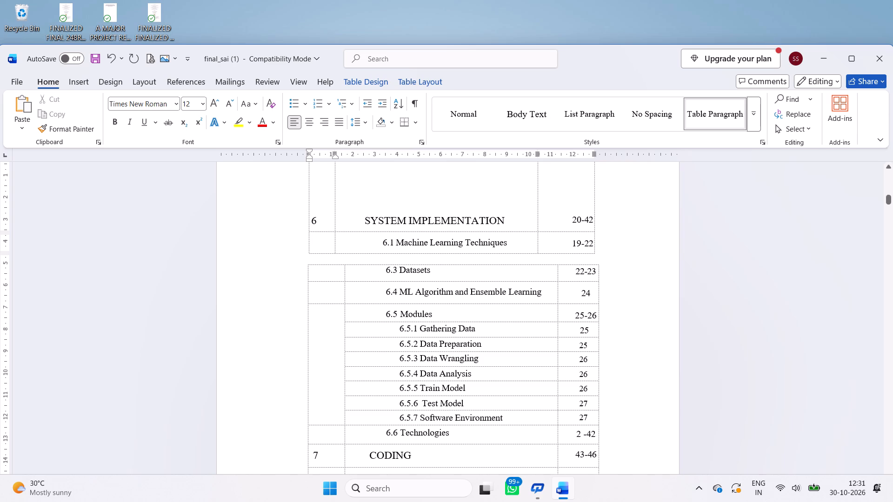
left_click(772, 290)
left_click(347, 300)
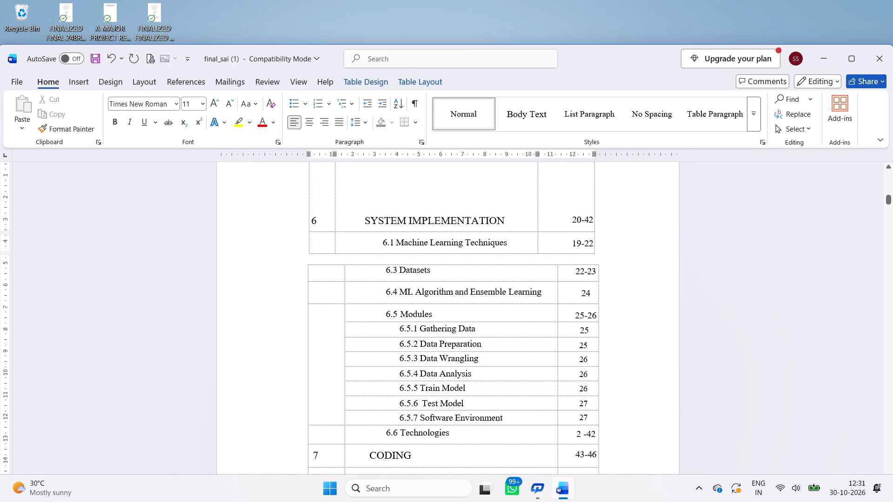
Move the contents table section starting at 6.3 Datasets up against the 6.1 Machine Learning Techniques row.
left_click(302, 259)
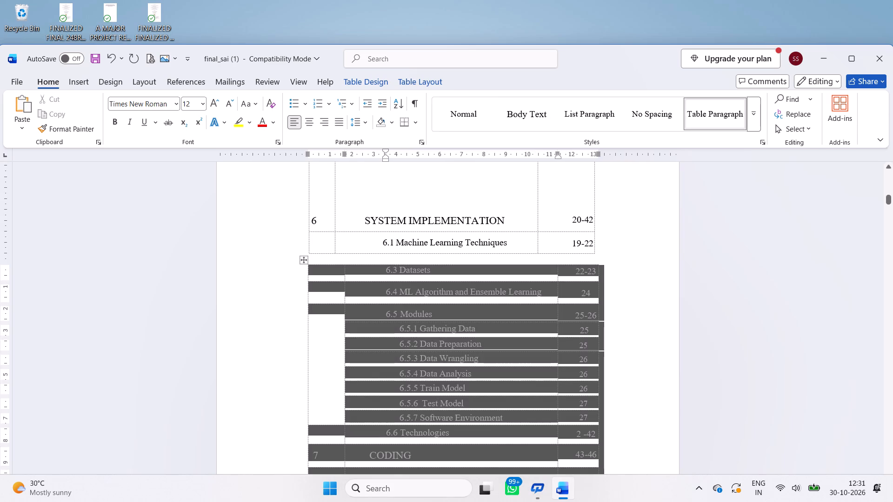
left_click_drag(303, 261, 300, 251)
scroll(334, 270, "up", 4, "ctrl")
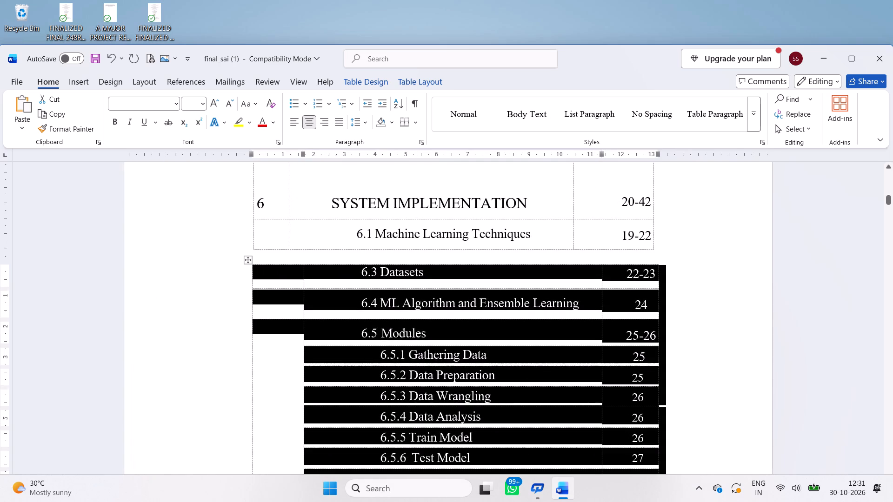
left_click_drag(250, 258, 244, 243)
left_click(367, 257)
left_click(367, 257)
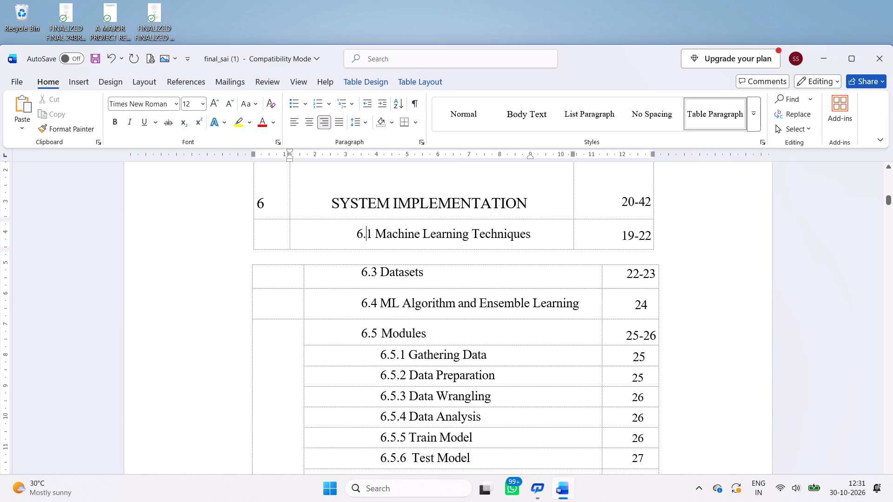
double_click(367, 257)
left_click(353, 257)
left_click(270, 277)
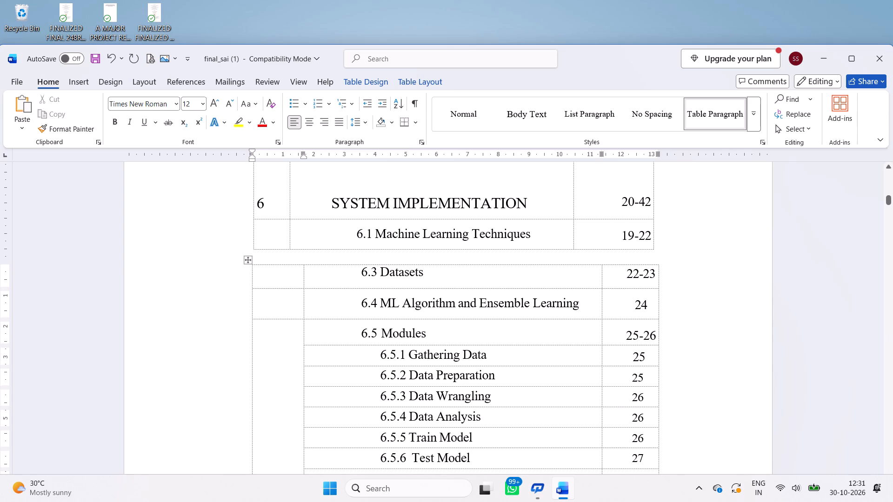
left_click_drag(246, 260, 241, 242)
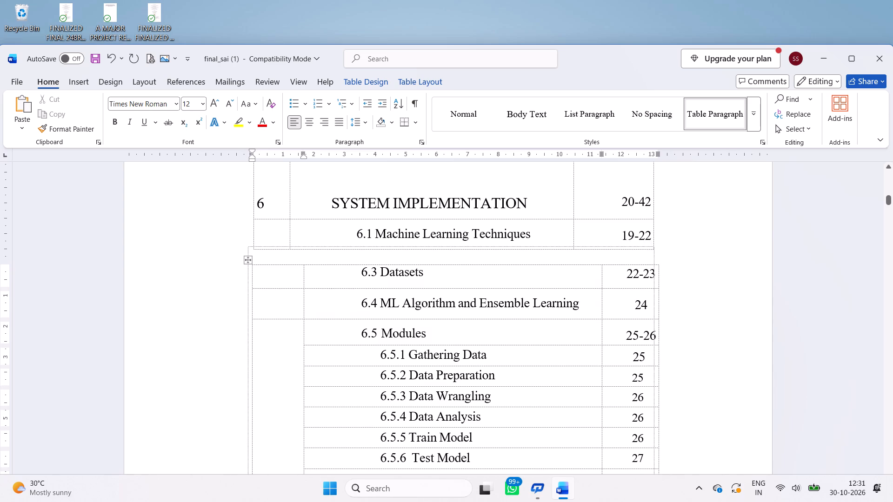
left_click_drag(241, 242, 241, 245)
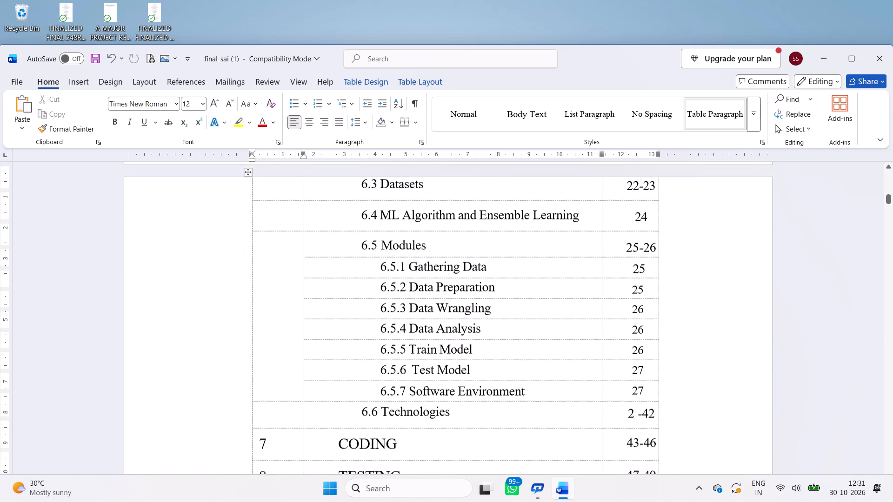
Review the layout of the certificate, declaration, acknowledgement and contents pages side by side at a smaller zoom.
scroll(324, 295, "up", 4)
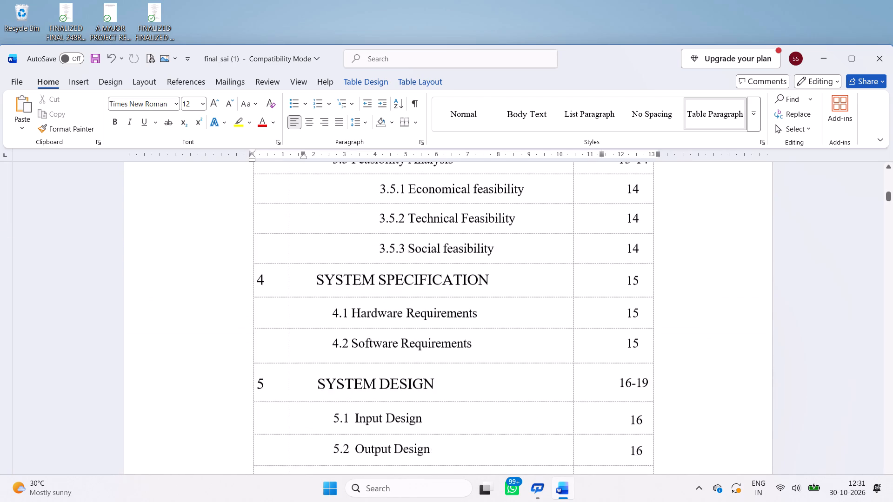
scroll(324, 295, "up", 2)
scroll(324, 295, "down", 7, "ctrl")
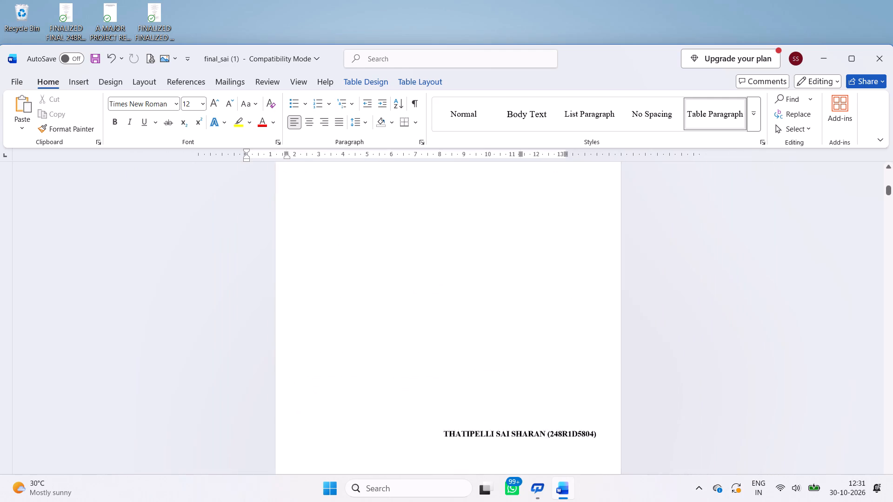
scroll(354, 323, "down", 1)
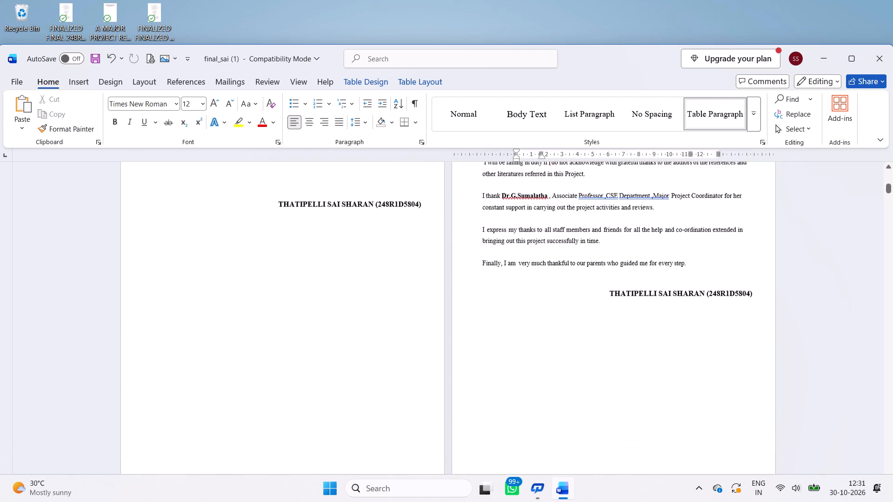
scroll(354, 323, "up", 3)
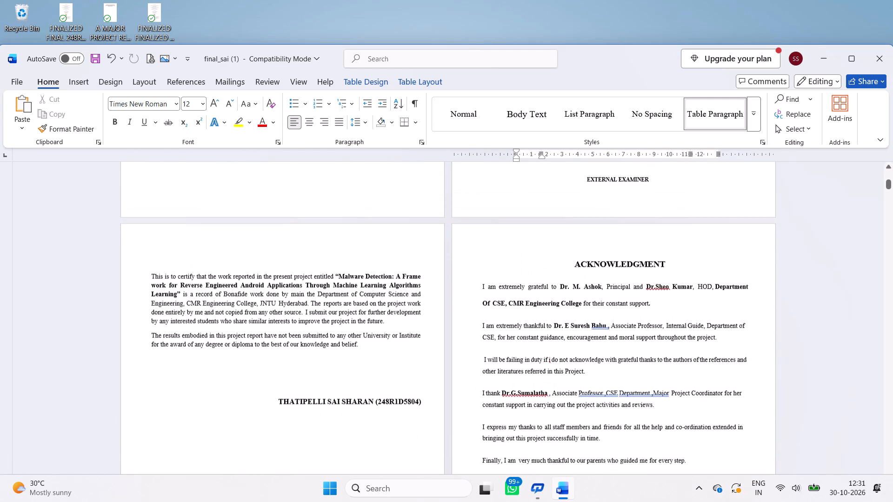
scroll(354, 323, "up", 1)
scroll(354, 323, "down", 1)
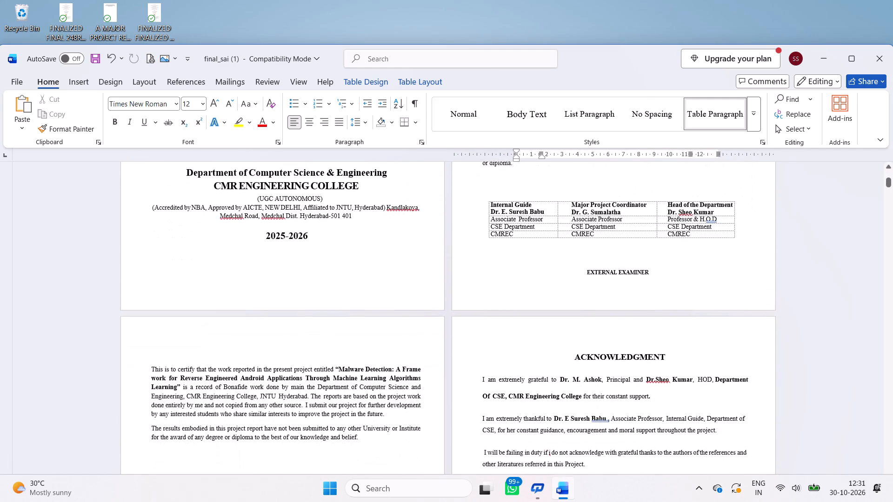
scroll(354, 323, "down", 4)
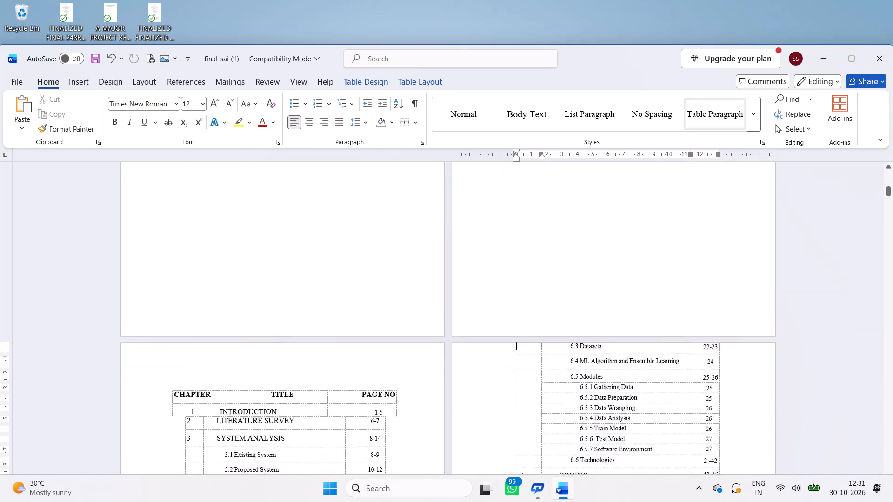
Insert three blank lines in the empty first cell of the 6.3 Datasets row.
scroll(354, 323, "down", 1)
key("Return")
key("Return")
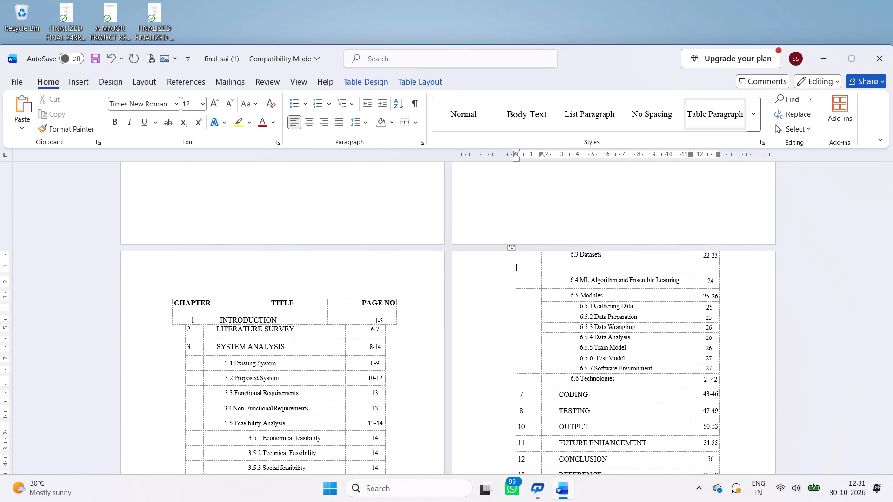
key("Return")
key("Up")
key("Up")
key("Up")
key("Up")
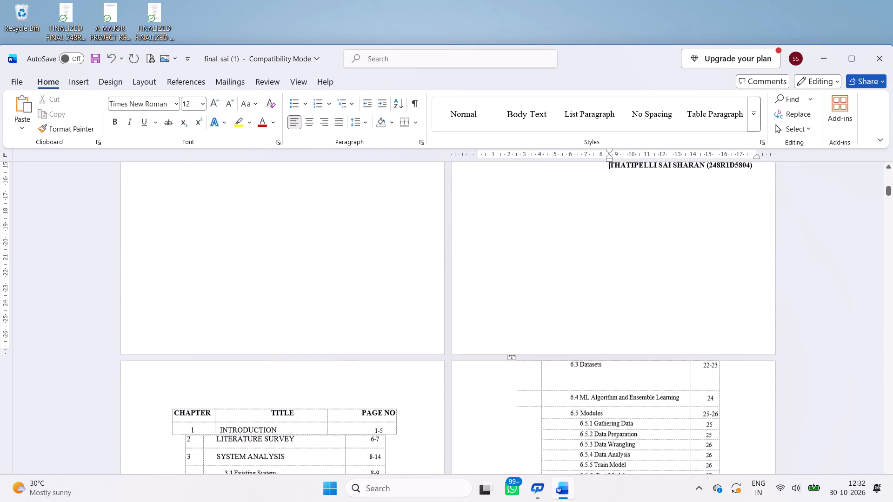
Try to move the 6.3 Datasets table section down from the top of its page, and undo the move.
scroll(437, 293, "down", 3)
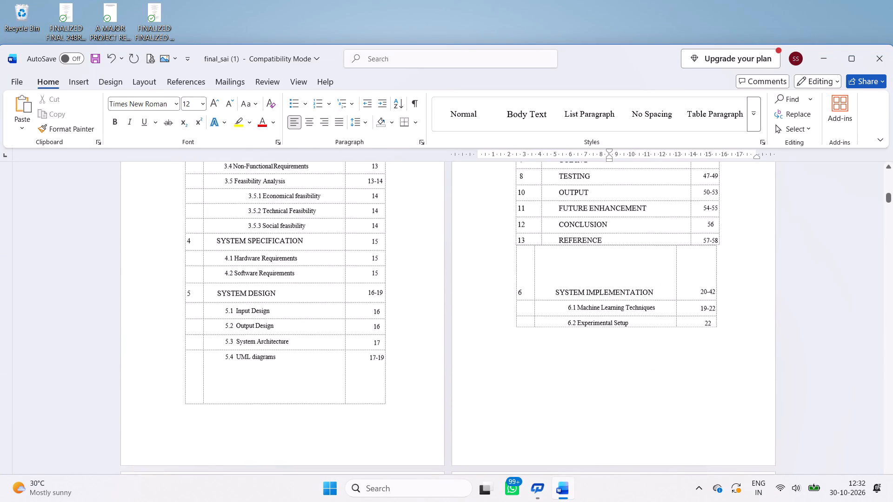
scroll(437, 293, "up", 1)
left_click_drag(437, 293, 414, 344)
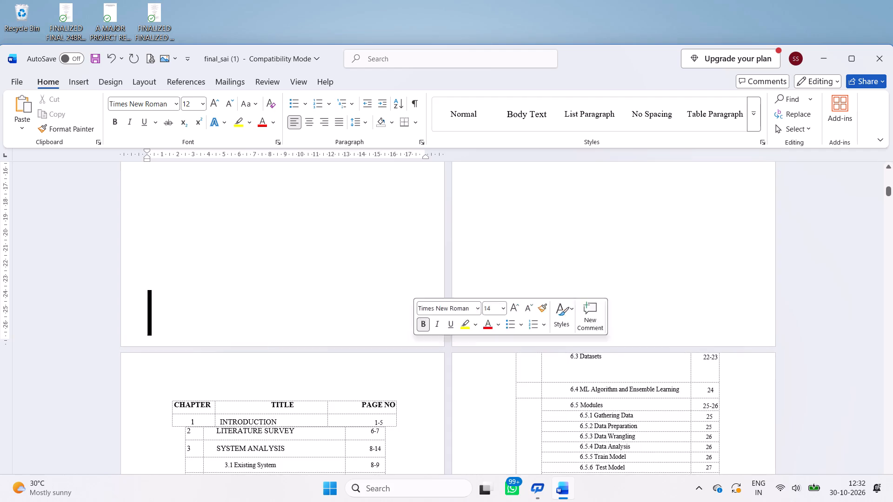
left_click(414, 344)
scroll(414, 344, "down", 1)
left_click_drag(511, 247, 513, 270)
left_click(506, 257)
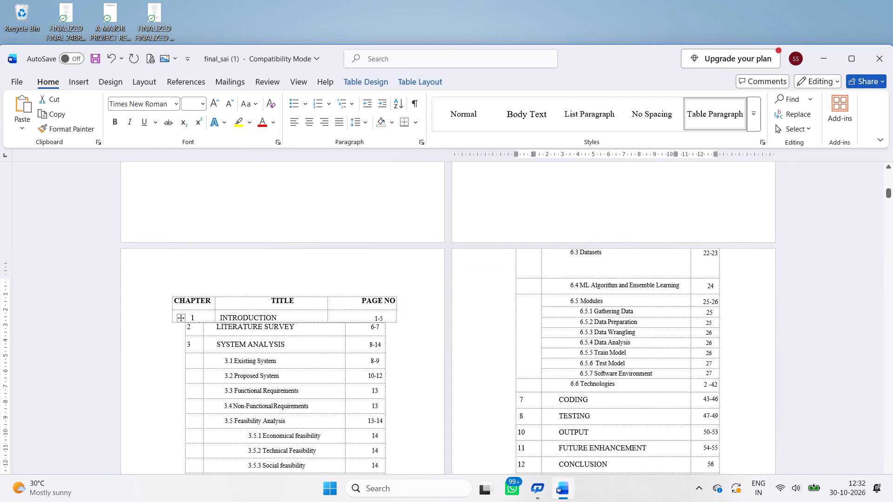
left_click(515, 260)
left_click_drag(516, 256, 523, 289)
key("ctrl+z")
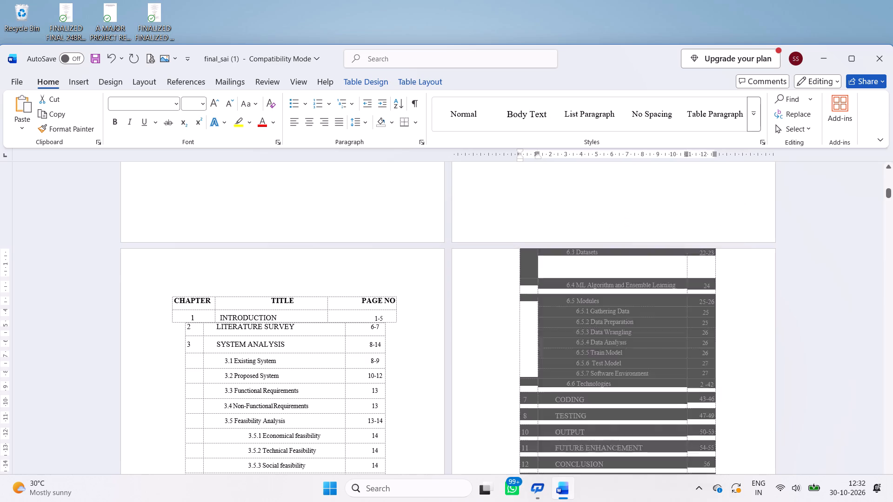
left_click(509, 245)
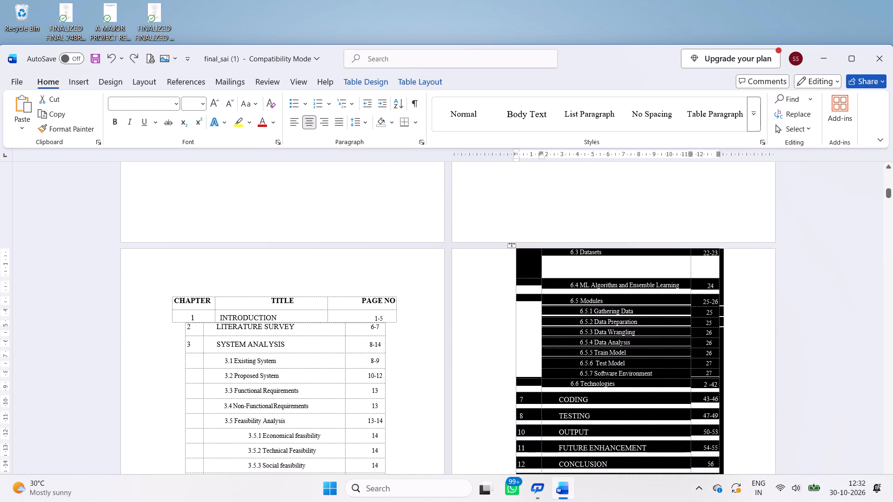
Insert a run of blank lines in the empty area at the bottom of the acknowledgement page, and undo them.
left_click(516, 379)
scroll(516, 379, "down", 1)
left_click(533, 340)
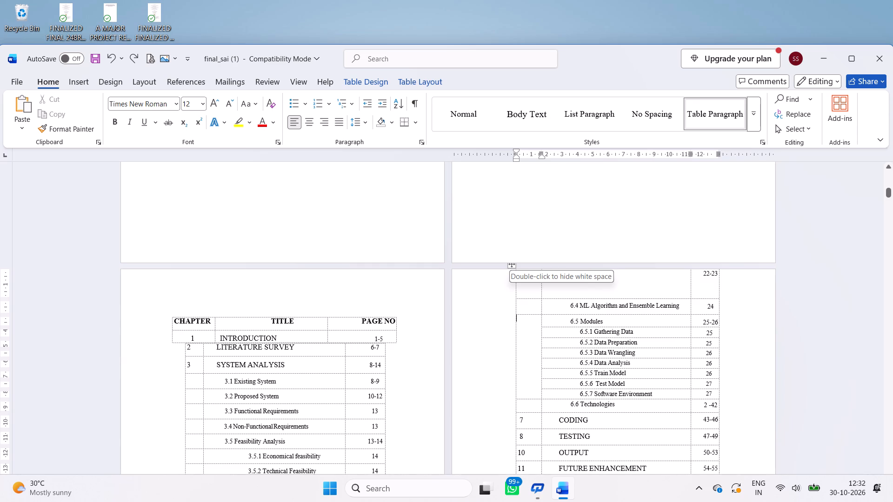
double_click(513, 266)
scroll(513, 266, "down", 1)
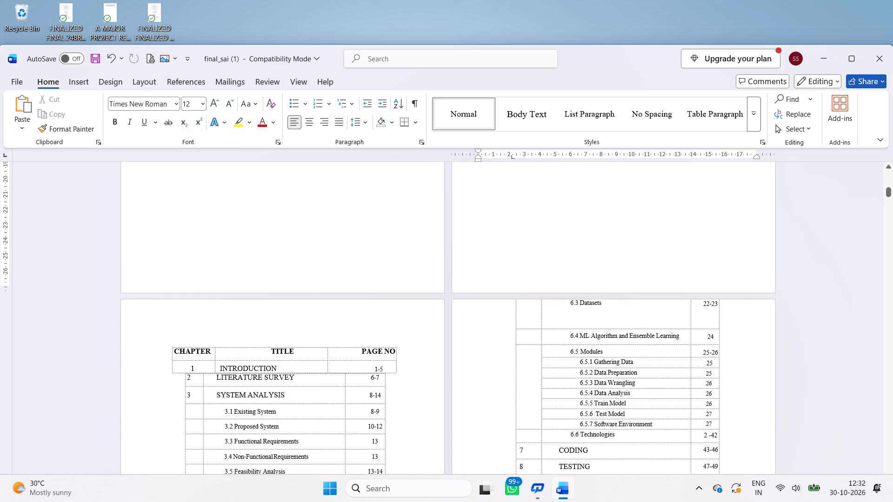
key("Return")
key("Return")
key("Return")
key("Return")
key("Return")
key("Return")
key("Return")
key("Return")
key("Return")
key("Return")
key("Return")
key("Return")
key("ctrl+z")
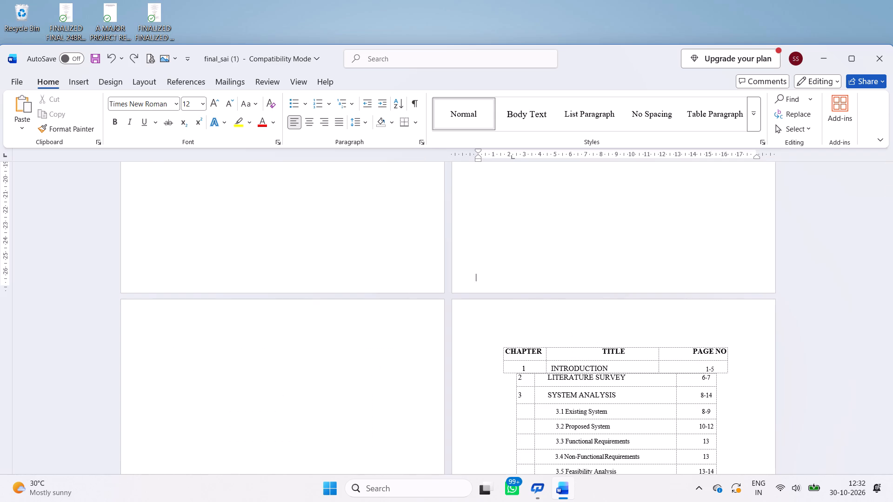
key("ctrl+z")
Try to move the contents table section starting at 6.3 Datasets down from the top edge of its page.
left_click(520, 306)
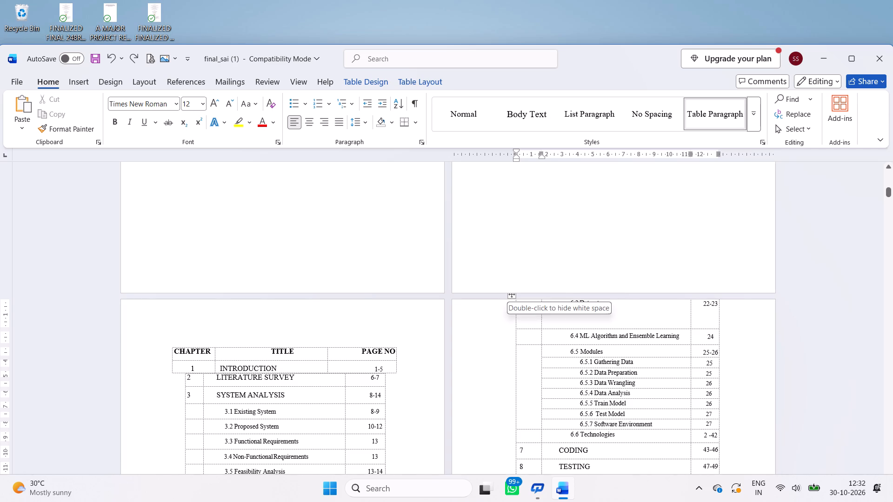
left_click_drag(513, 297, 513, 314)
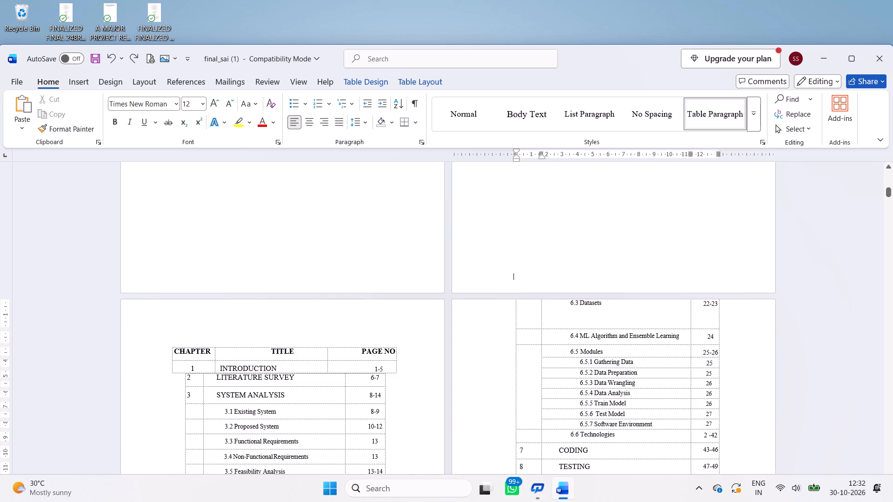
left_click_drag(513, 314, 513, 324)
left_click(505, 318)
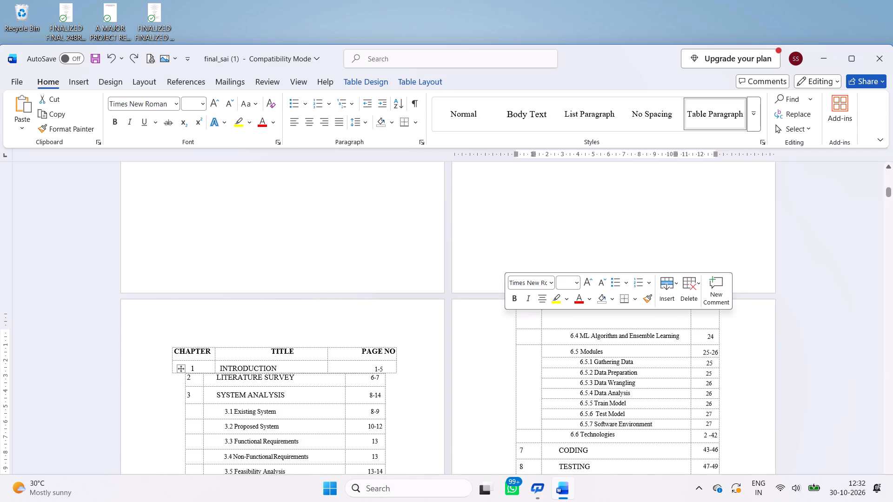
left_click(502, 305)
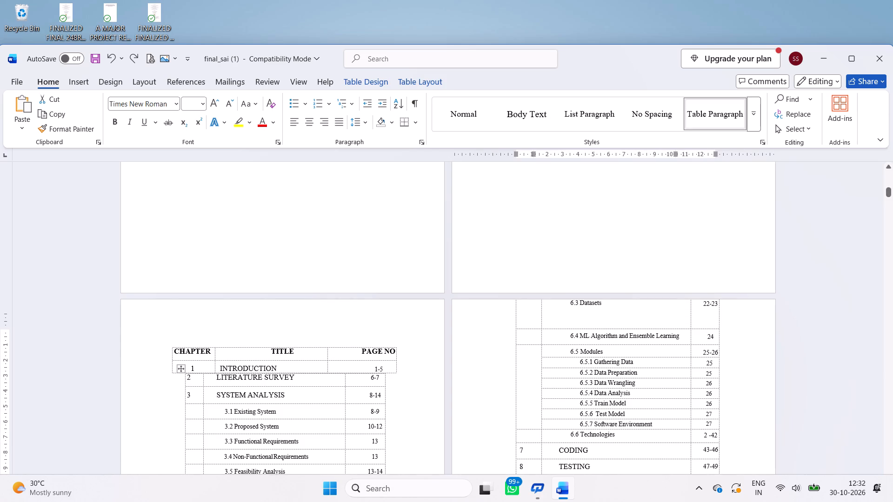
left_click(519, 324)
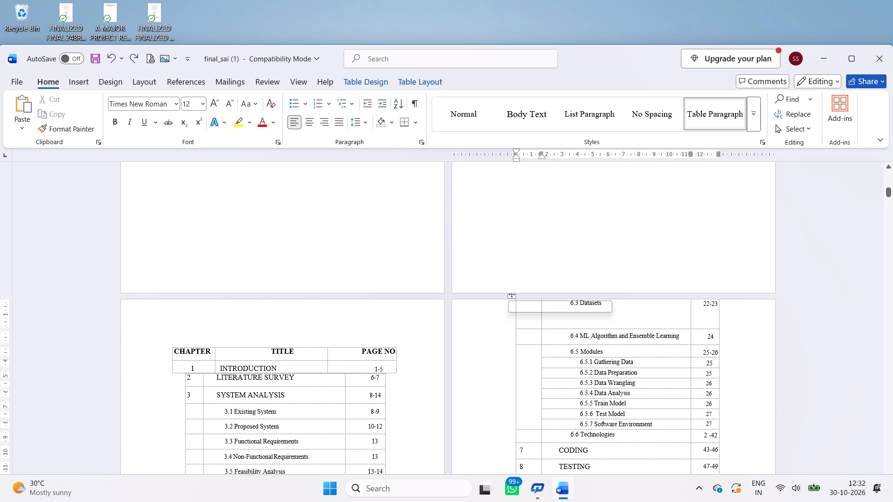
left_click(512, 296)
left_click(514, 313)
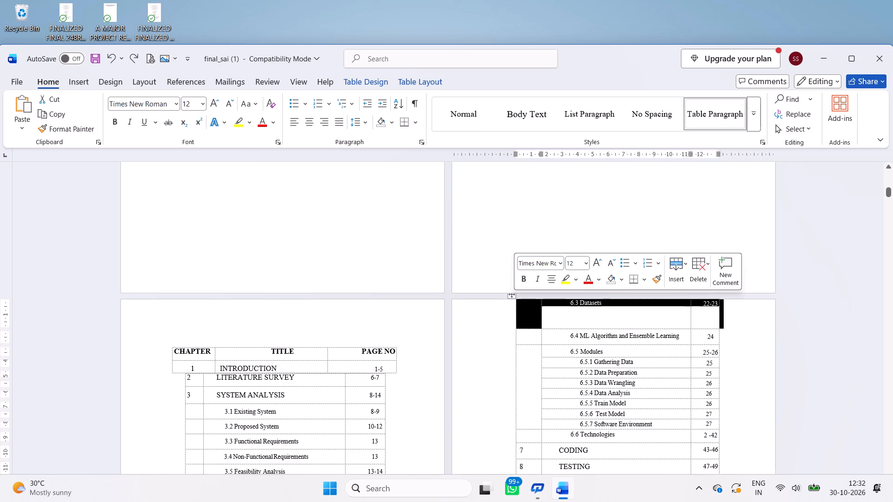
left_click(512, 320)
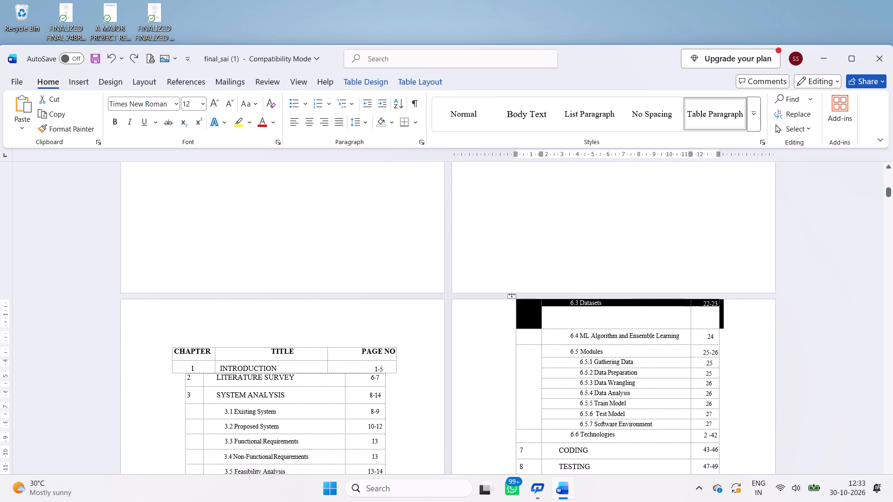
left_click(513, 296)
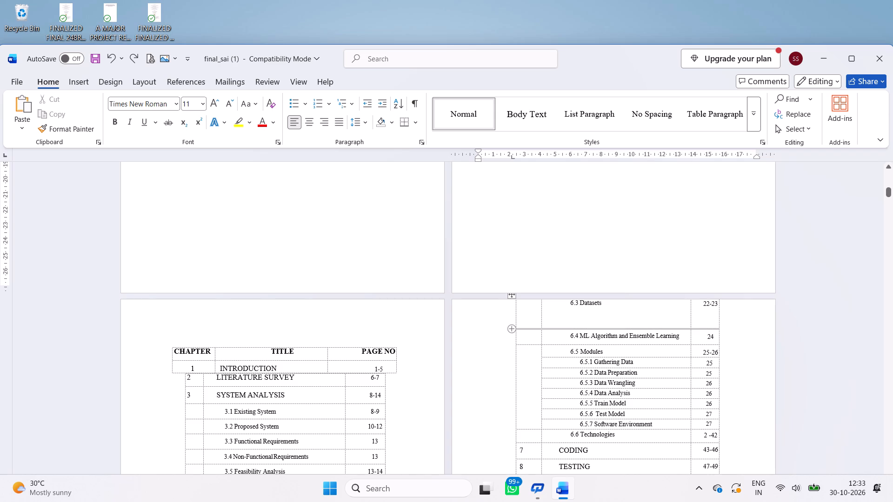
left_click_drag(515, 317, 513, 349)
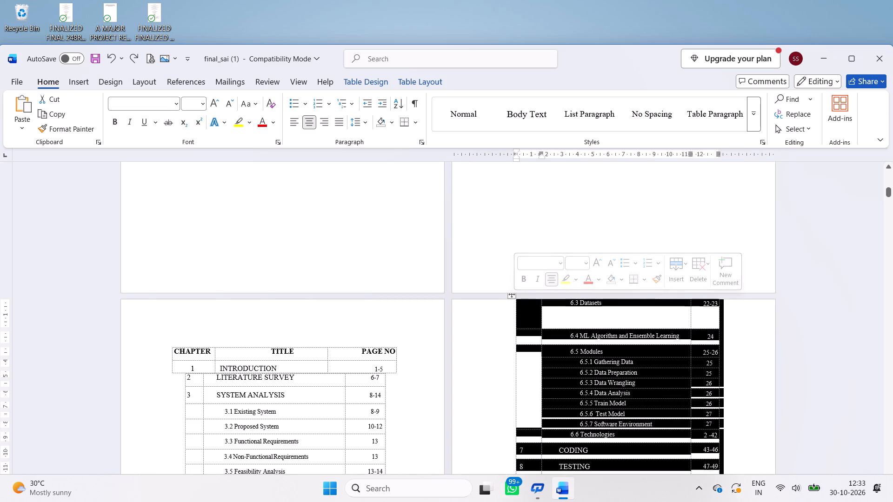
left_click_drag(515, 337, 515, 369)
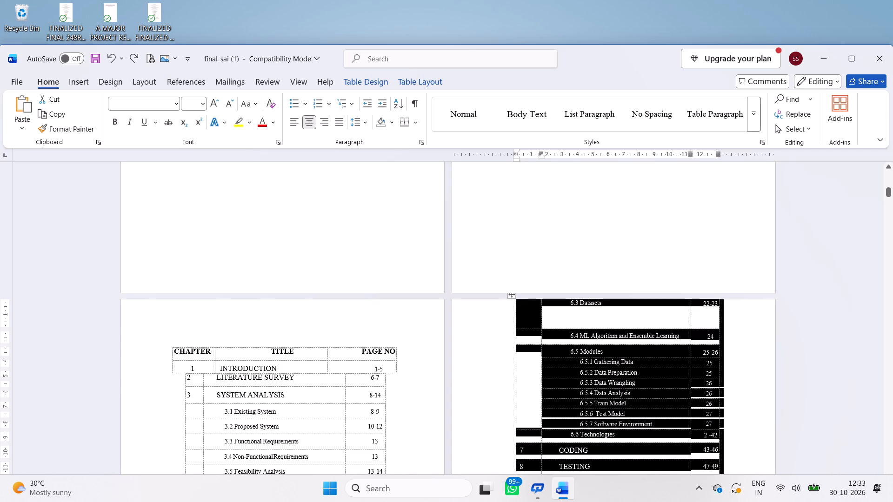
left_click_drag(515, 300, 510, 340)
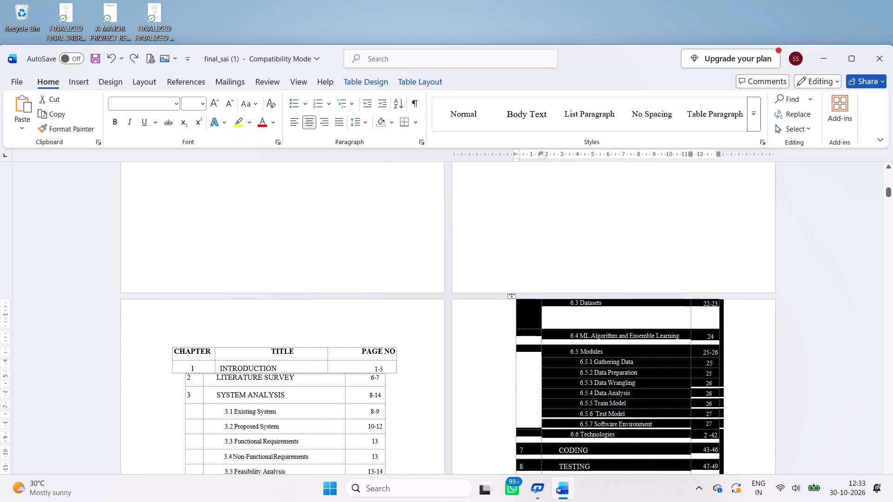
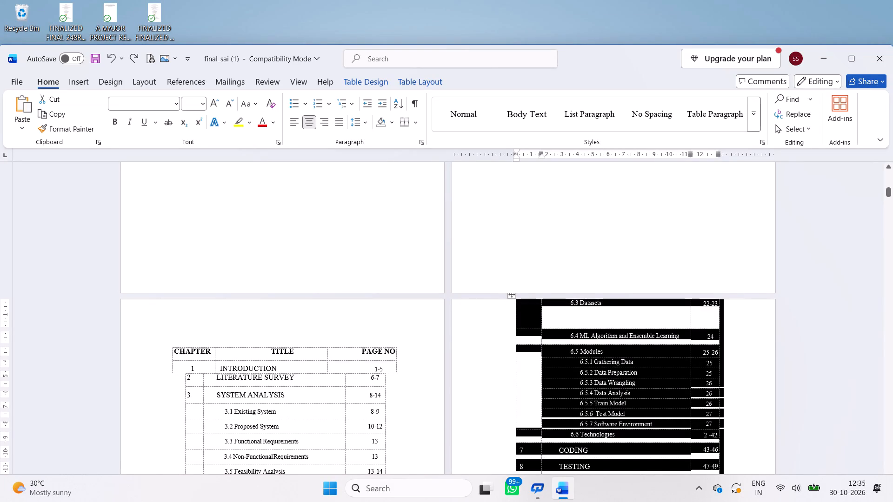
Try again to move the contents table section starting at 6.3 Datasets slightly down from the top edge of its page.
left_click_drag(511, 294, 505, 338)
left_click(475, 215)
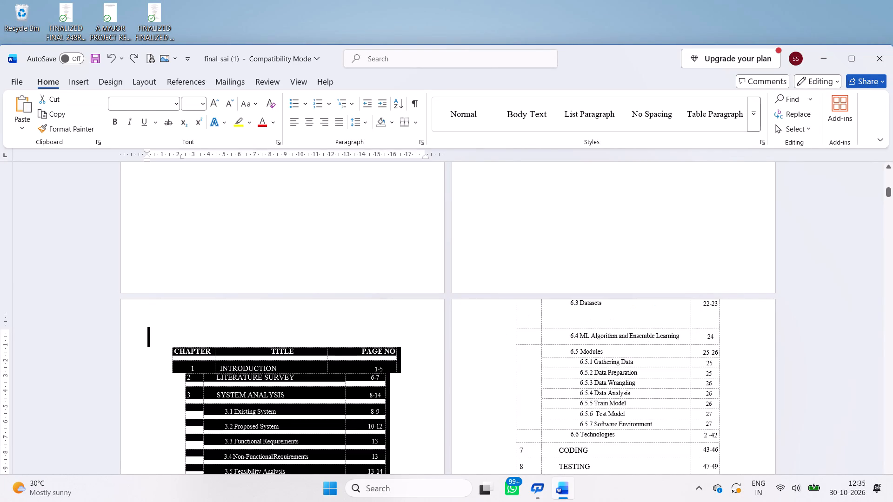
Review the layout of the report's front pages, from the acknowledgment and certificate pages back to the title page.
scroll(475, 215, "up", 3)
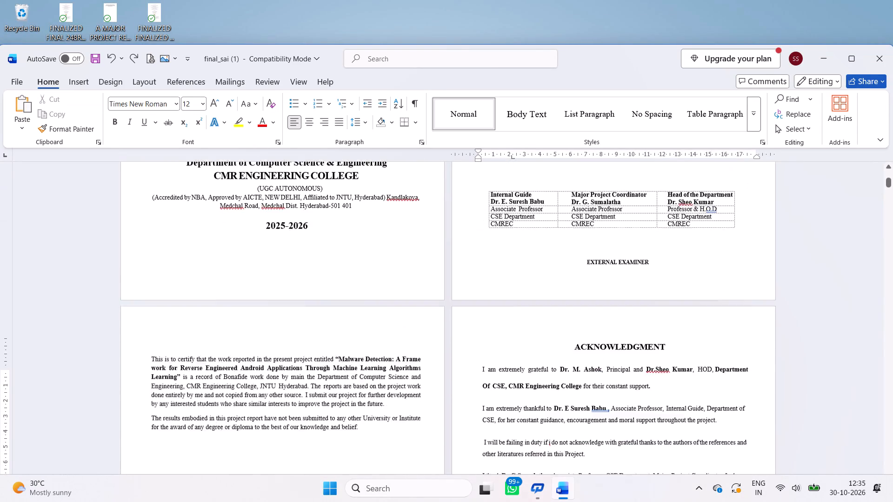
scroll(475, 215, "up", 1)
scroll(475, 215, "down", 1)
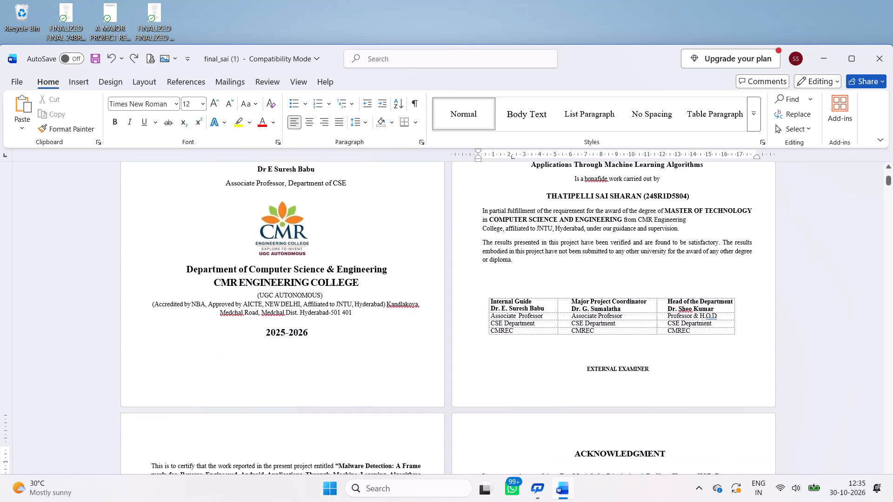
scroll(475, 215, "left", 1)
scroll(475, 215, "down", 3)
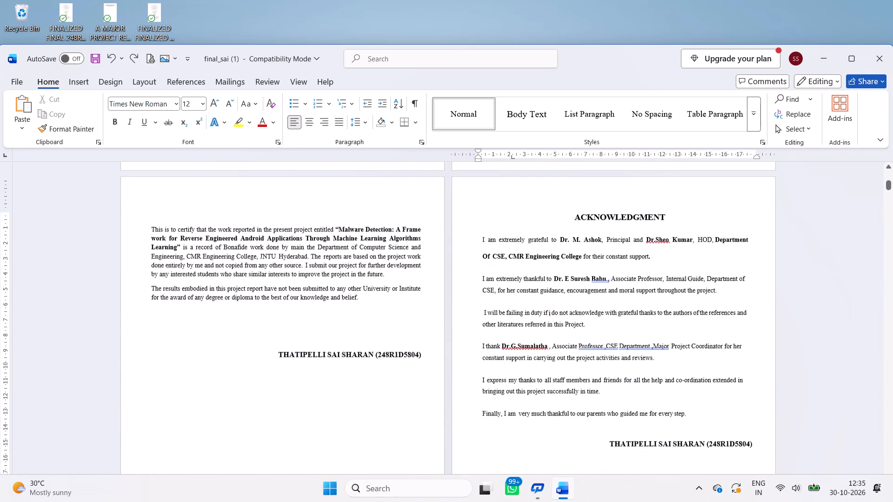
scroll(475, 215, "up", 2)
scroll(475, 215, "up", 4, "ctrl")
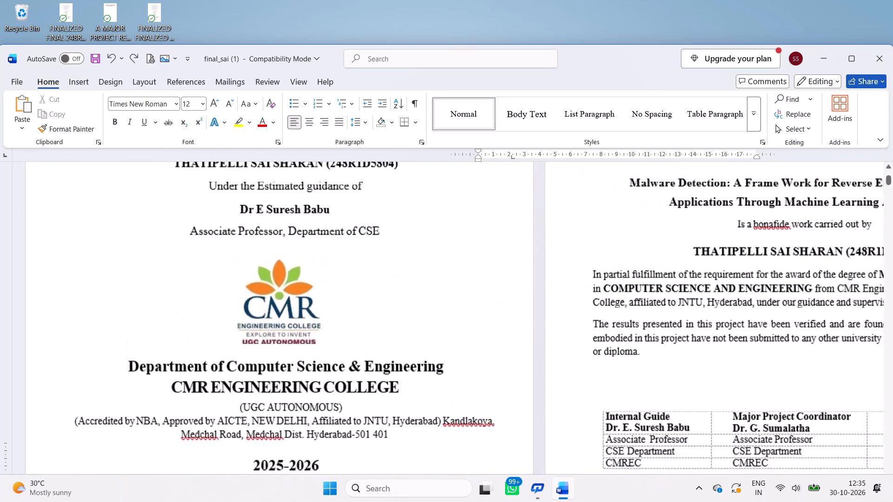
scroll(459, 224, "up", 4)
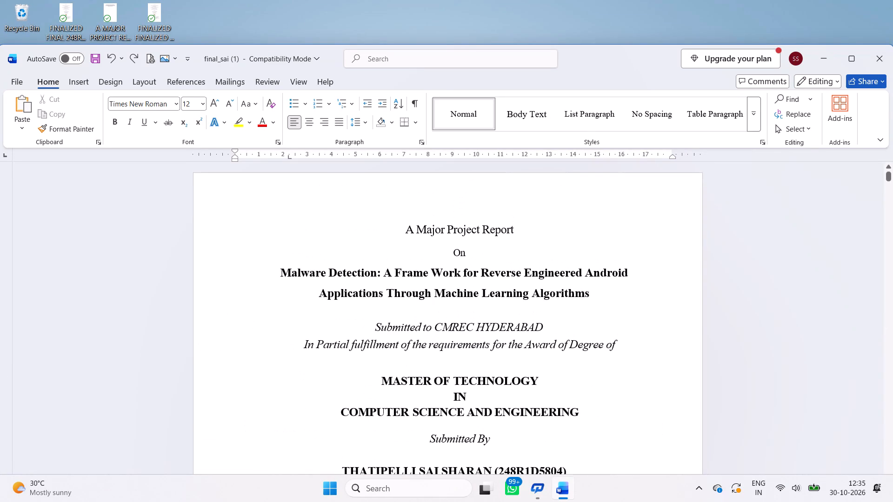
scroll(459, 224, "up", 1)
scroll(444, 187, "down", 1)
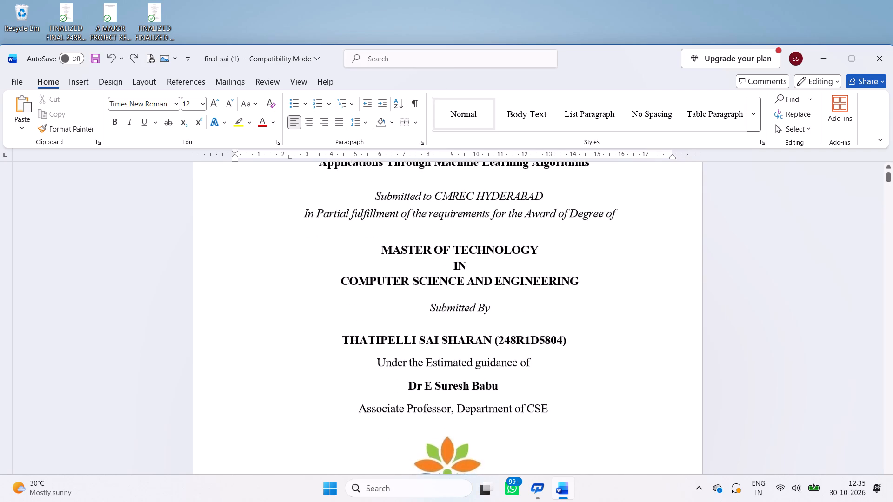
scroll(453, 286, "down", 1)
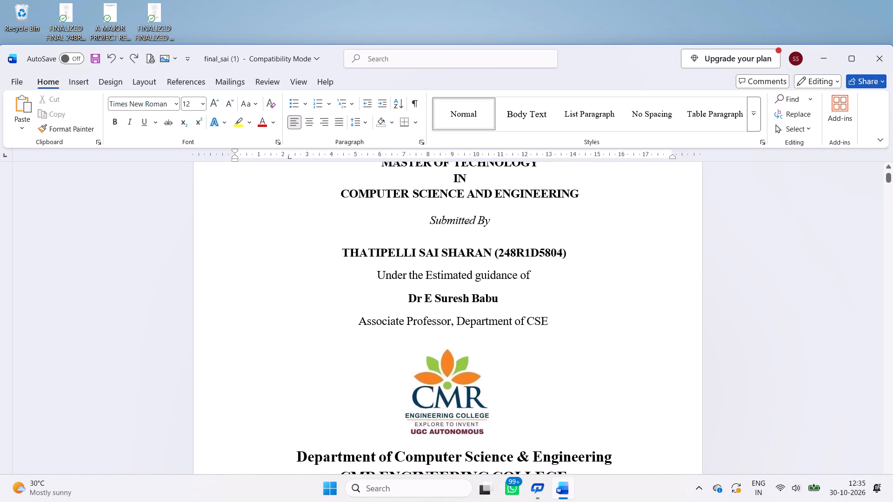
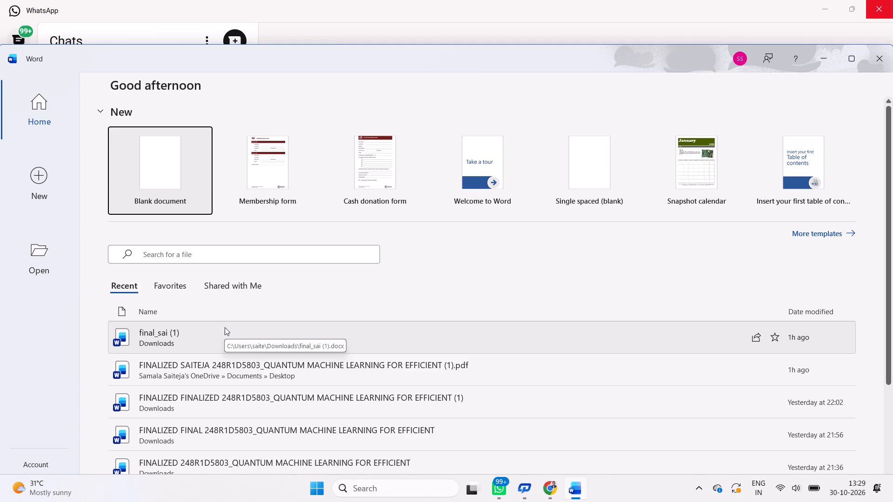
Open the recent final_sai (1) document from Downloads and maximize its window.
left_click(238, 346)
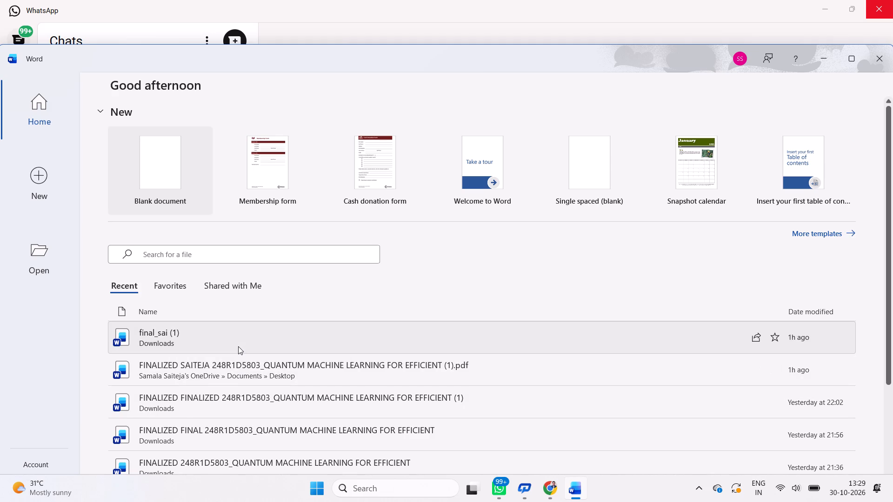
scroll(431, 376, "down", 1)
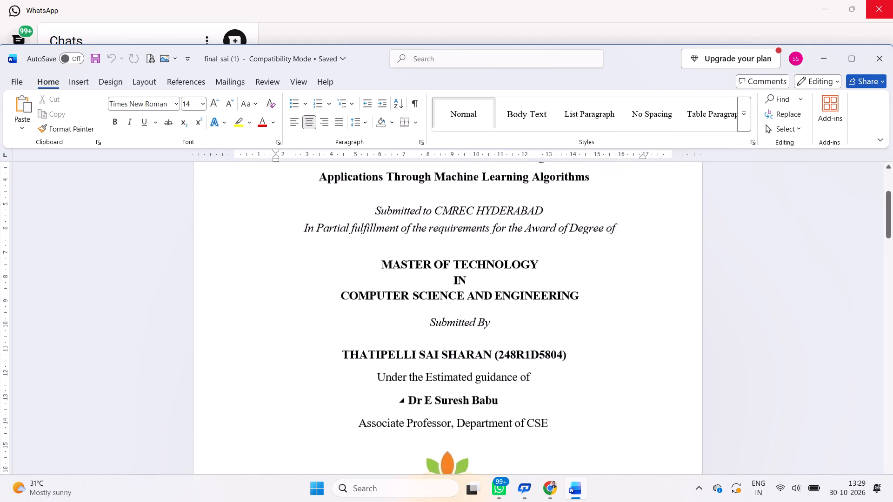
left_click(853, 55)
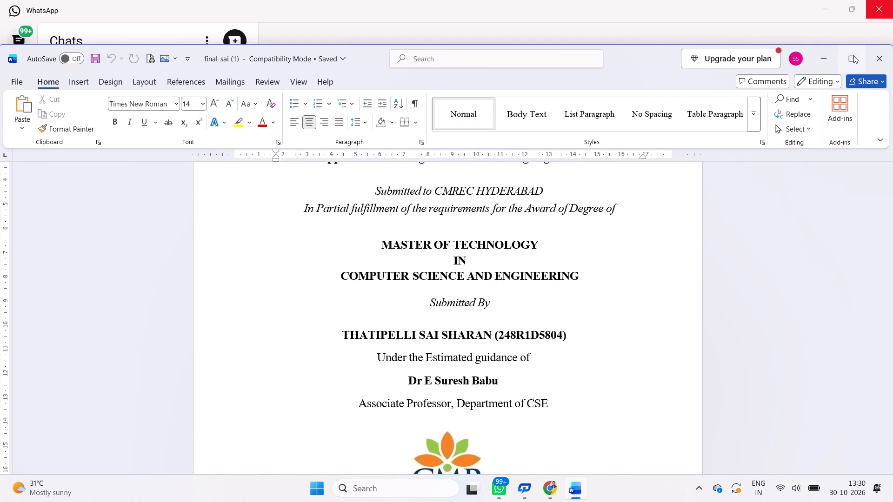
Insert four blank lines above the CHAPTER, TITLE, PAGE NO header row to push the contents table onto the next page.
scroll(587, 318, "down", 4)
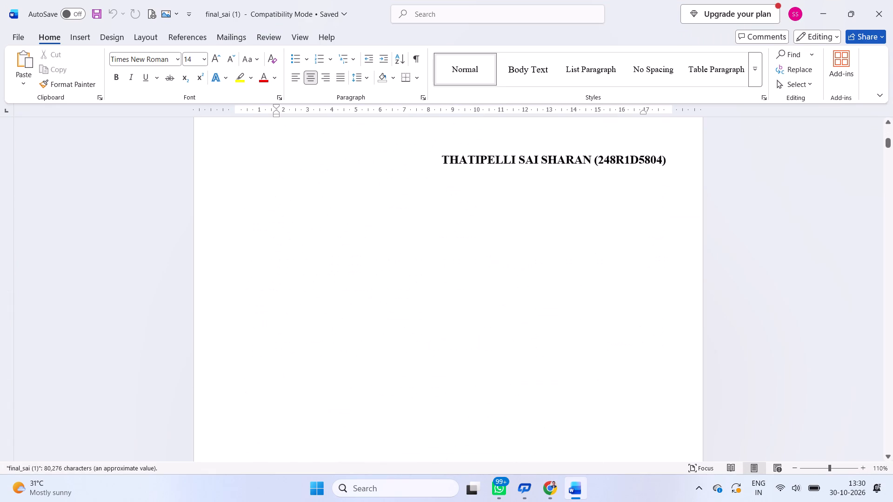
scroll(587, 318, "down", 6)
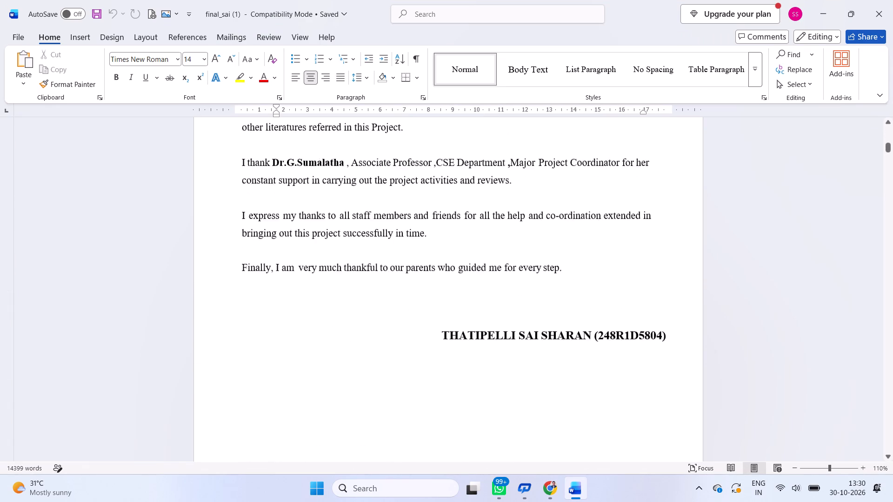
scroll(587, 318, "down", 2)
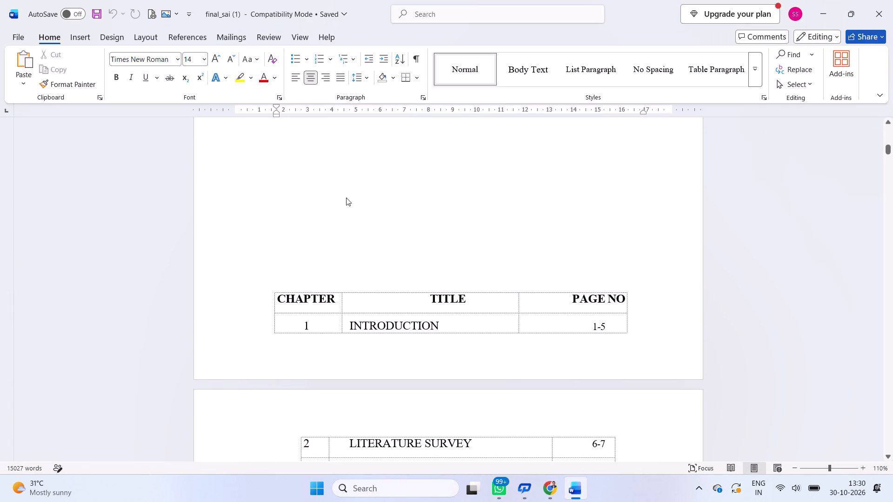
left_click(320, 218)
key("Return")
key("Return")
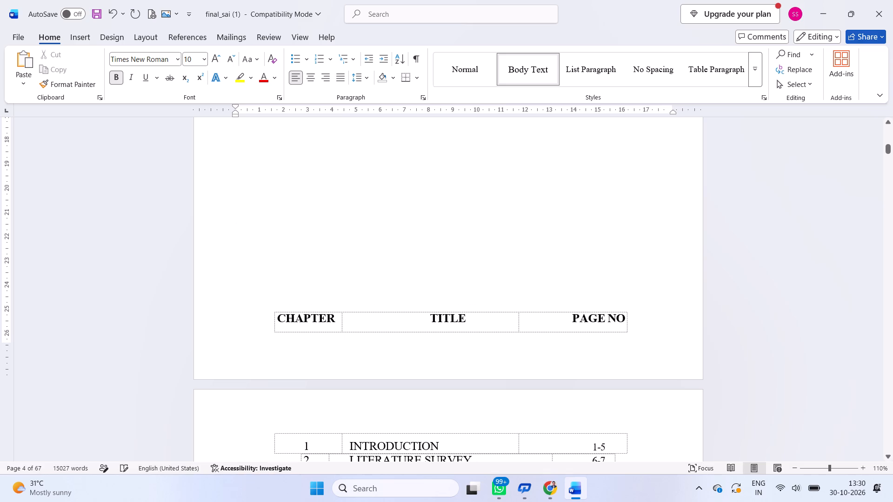
left_click(305, 227)
key("Return")
key("Return")
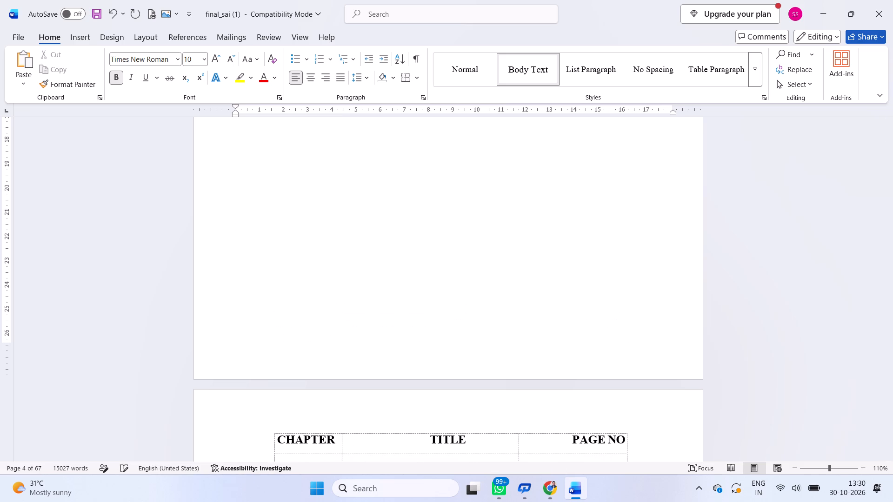
Reduce the height of the 5.4 UML diagrams row in the contents table to remove the empty space below its text.
scroll(401, 330, "down", 3)
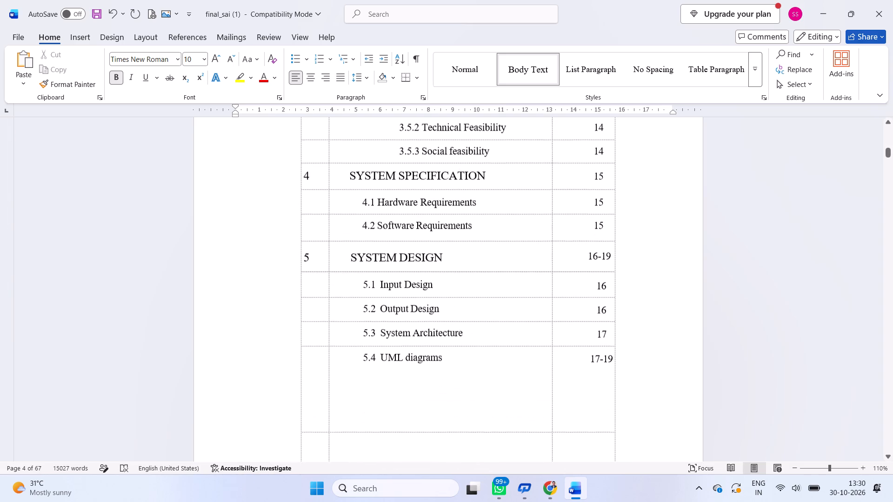
scroll(401, 330, "down", 4)
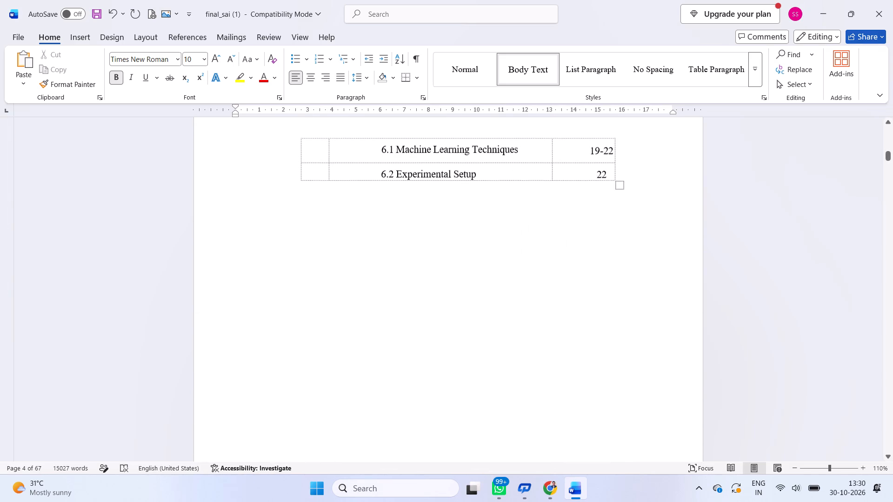
scroll(401, 330, "down", 4)
scroll(401, 330, "up", 3)
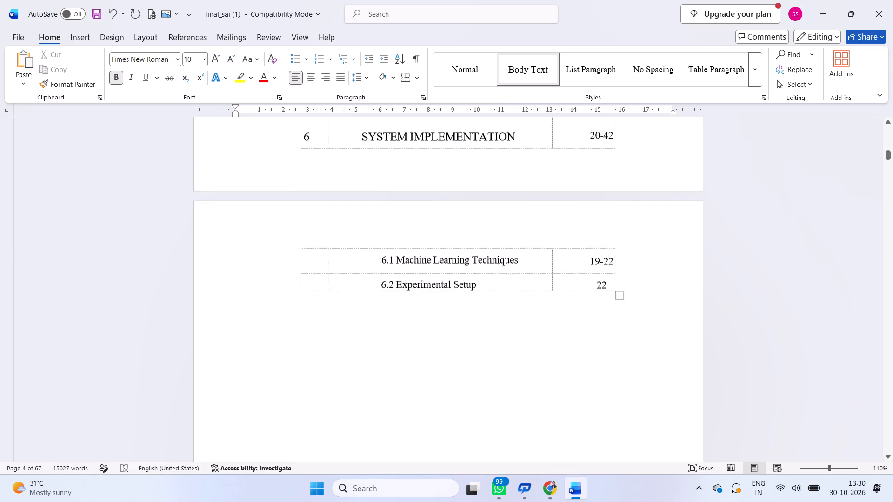
scroll(401, 330, "up", 1)
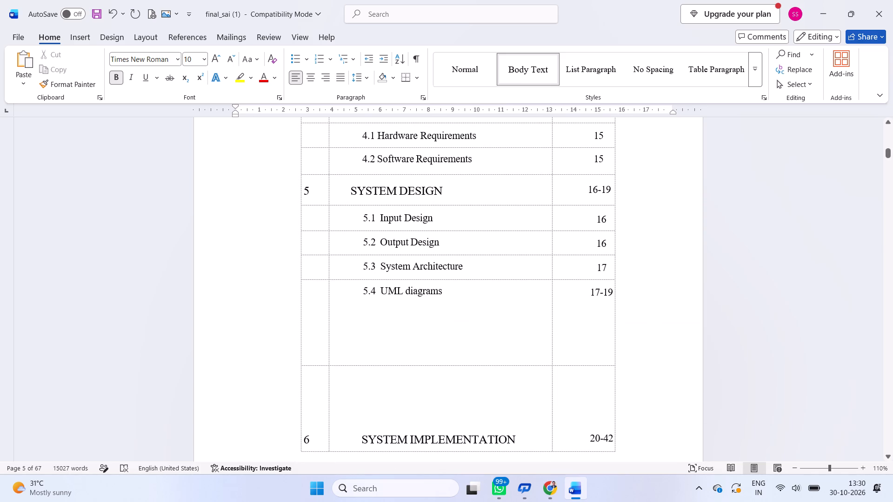
left_click(387, 350)
left_click(387, 350)
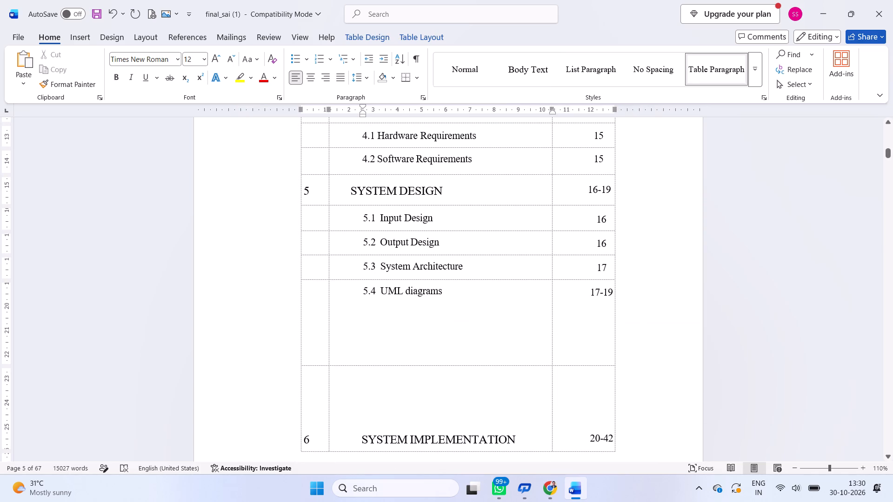
left_click(376, 352)
left_click(376, 352)
left_click(357, 352)
left_click_drag(378, 366, 378, 324)
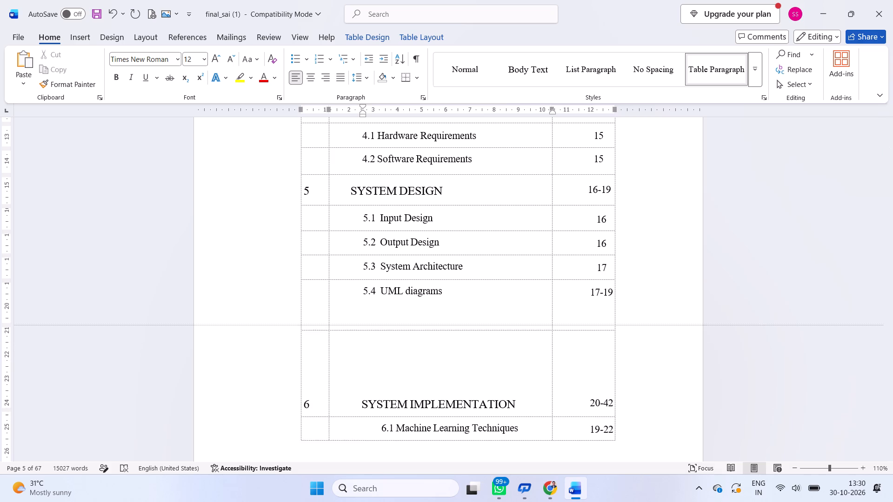
left_click_drag(378, 324, 371, 302)
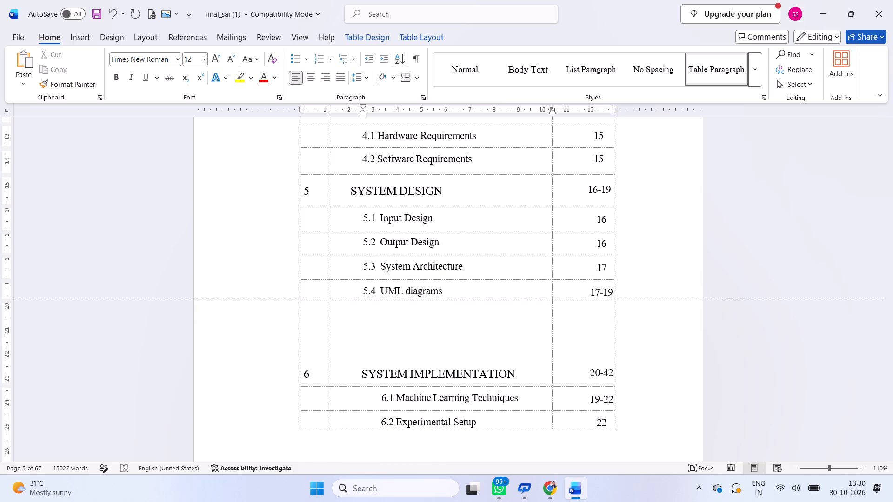
Slightly increase the height of the 5.4 UML diagrams row in the contents table.
left_click_drag(371, 302, 371, 304)
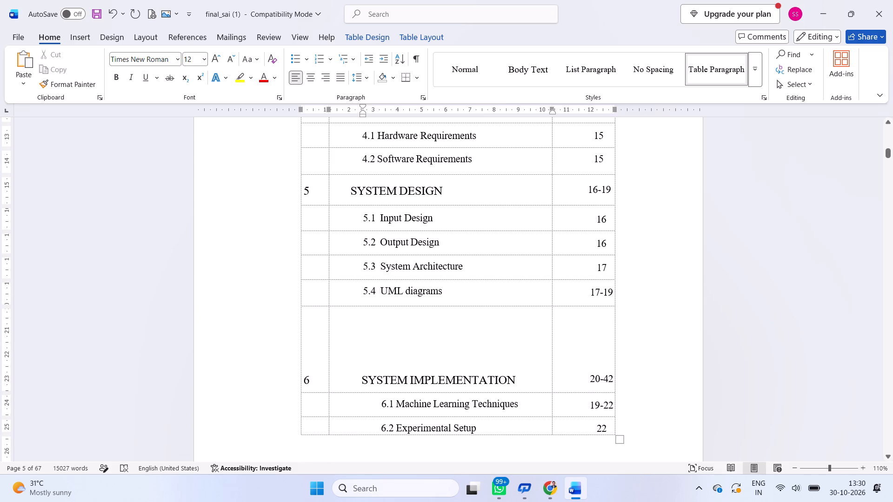
Delete the blank lines above the SYSTEM IMPLEMENTATION heading in its contents table cell.
left_click(348, 348)
key("BackSpace")
key("BackSpace")
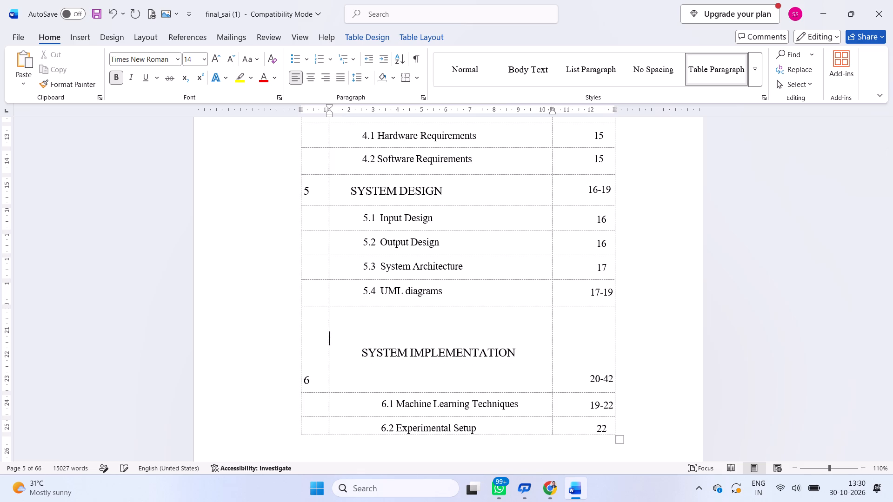
key("BackSpace")
key("BackSpace")
key("BackSpace")
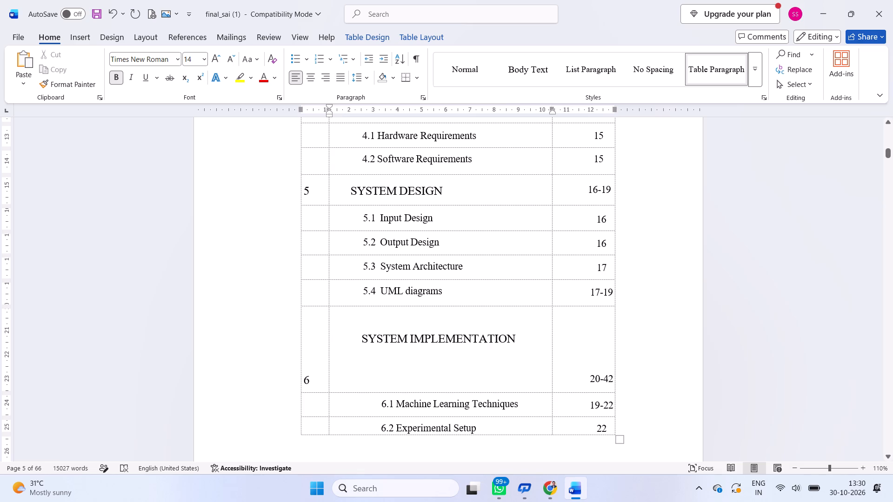
Delete the blank lines above chapter number 6 so it lines up with the SYSTEM IMPLEMENTATION heading.
left_click(320, 360)
key("BackSpace")
key("BackSpace")
key("BackSpace")
key("BackSpace")
key("BackSpace")
key("BackSpace")
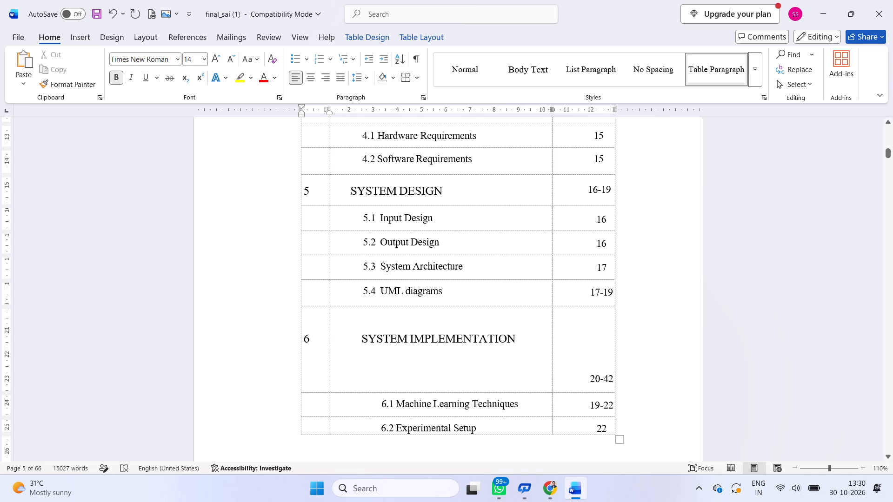
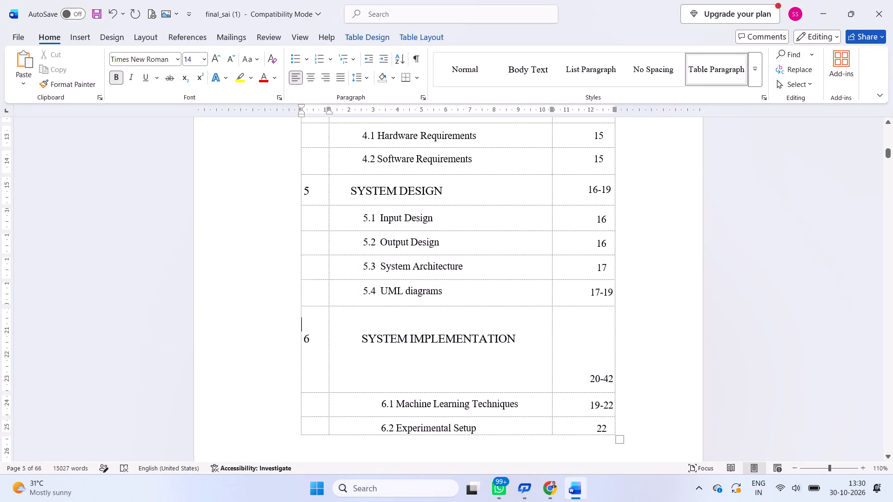
Reduce the height of the chapter 6 SYSTEM IMPLEMENTATION row in the contents table, bringing its lower border up to the 20-42 page range.
left_click_drag(361, 393, 361, 354)
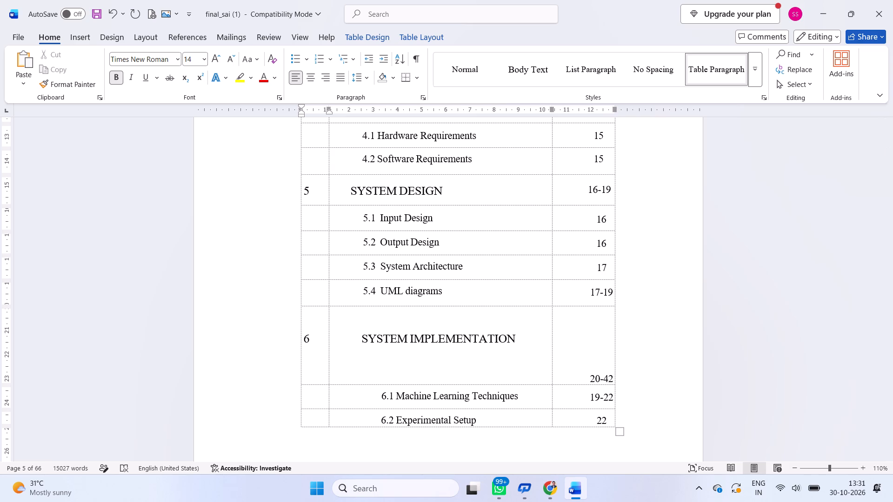
left_click(375, 384)
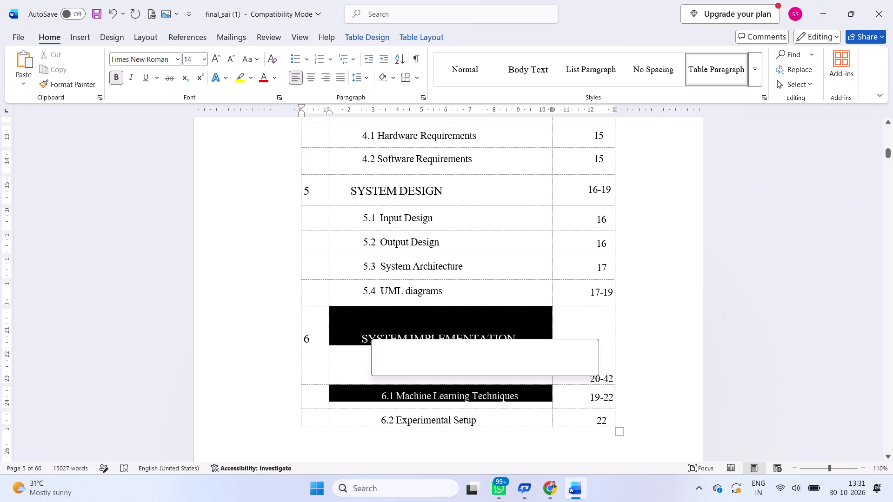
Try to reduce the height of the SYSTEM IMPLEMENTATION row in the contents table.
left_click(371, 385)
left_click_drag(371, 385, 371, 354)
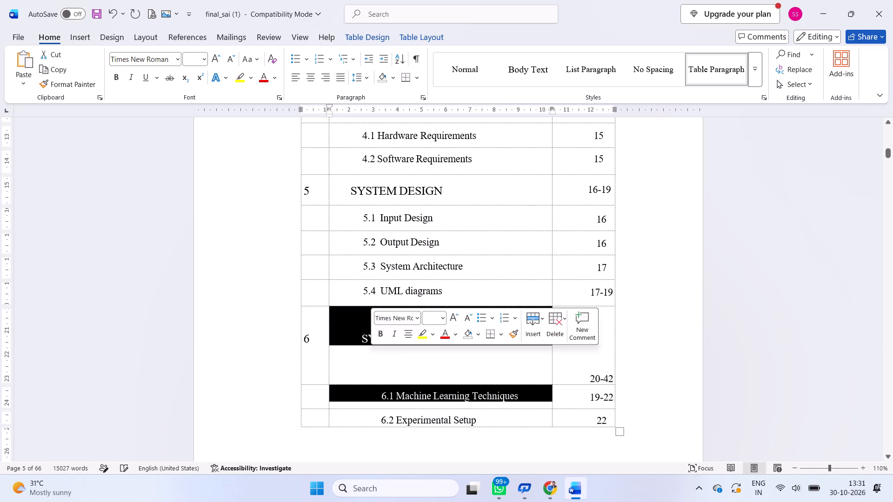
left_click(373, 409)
Examine the page layout of the contents table and the acknowledgement page before it.
scroll(711, 341, "up", 3)
scroll(711, 341, "down", 1)
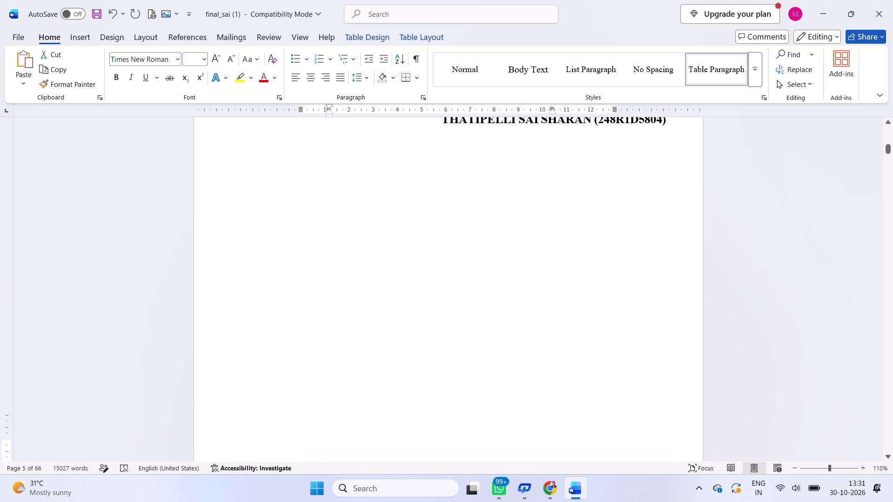
scroll(711, 341, "down", 1)
scroll(711, 341, "up", 2)
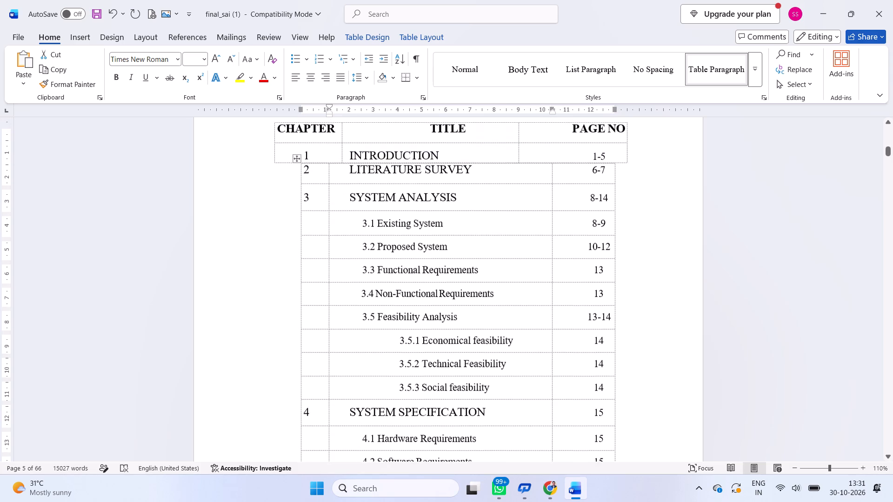
scroll(711, 341, "up", 3)
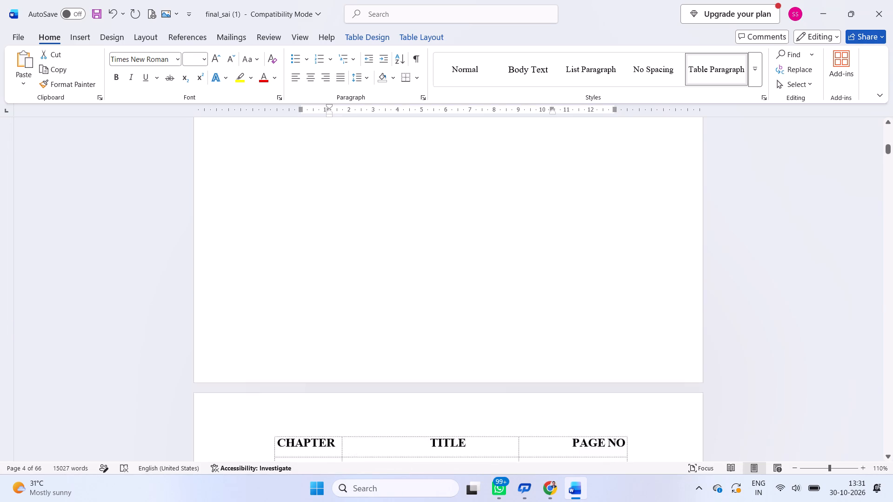
scroll(711, 341, "up", 2)
scroll(655, 337, "down", 2)
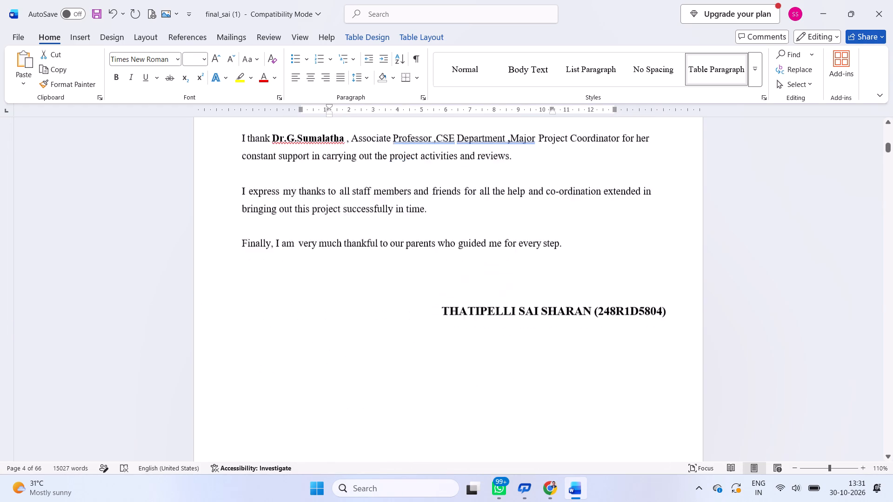
scroll(655, 337, "down", 1)
scroll(511, 366, "down", 1)
Undo the recent row-height changes around the SYSTEM IMPLEMENTATION row of the contents table.
left_click(376, 352)
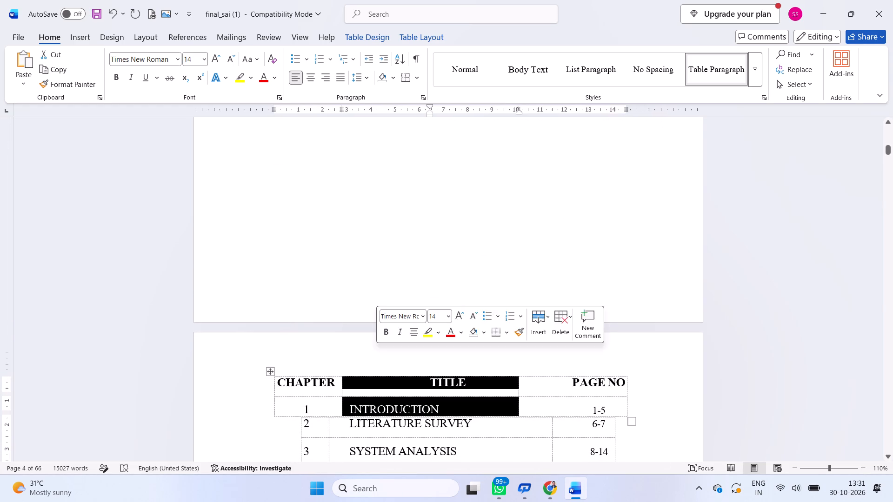
left_click(340, 358)
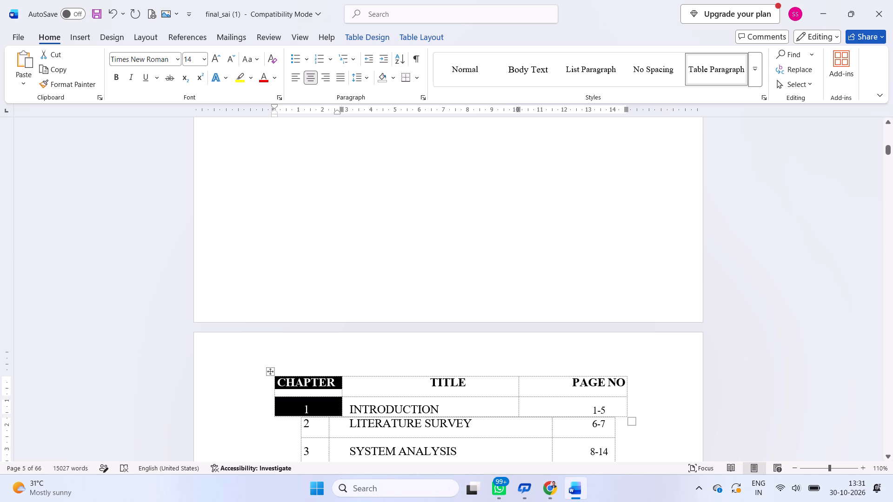
left_click(298, 439, "ctrl")
key("ctrl+z")
key("ctrl+z")
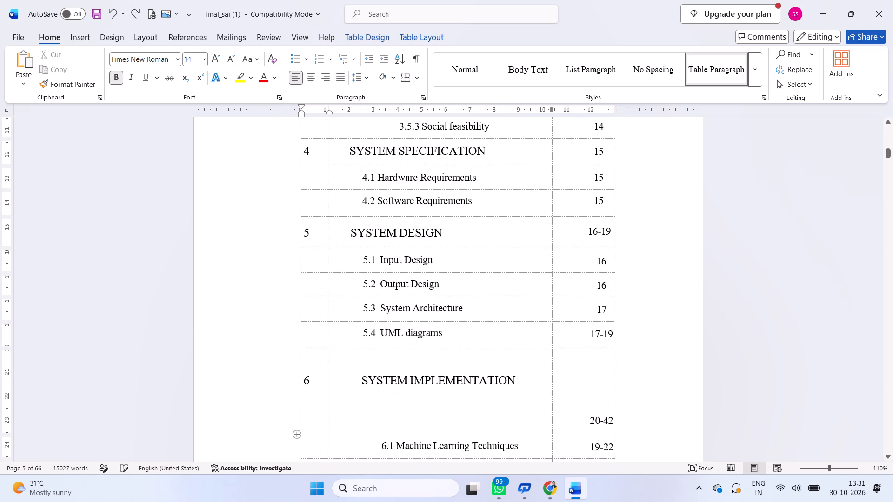
key("ctrl+z")
Select the entire lower contents table, which begins at the LITERATURE SURVEY row.
scroll(298, 439, "up", 1)
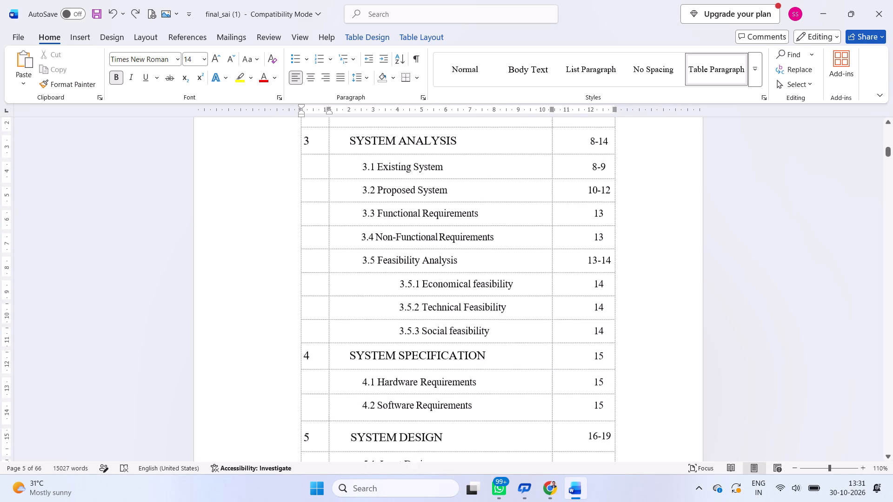
scroll(298, 439, "up", 1)
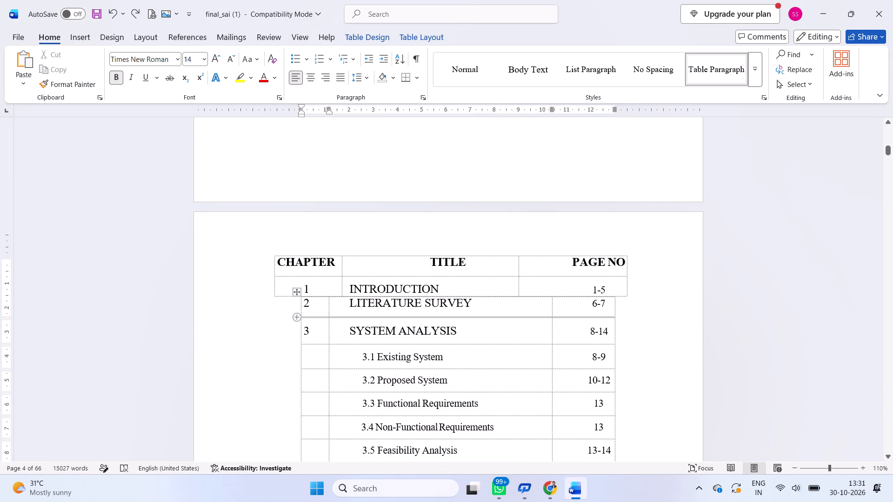
double_click(298, 293)
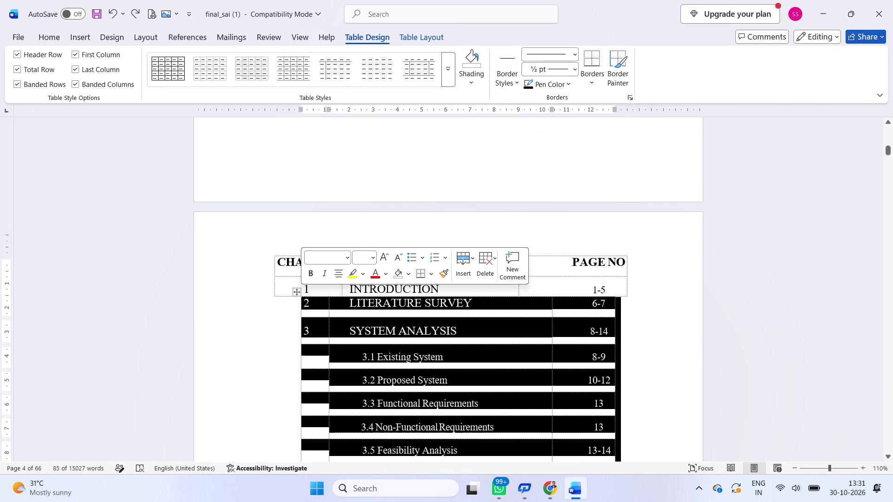
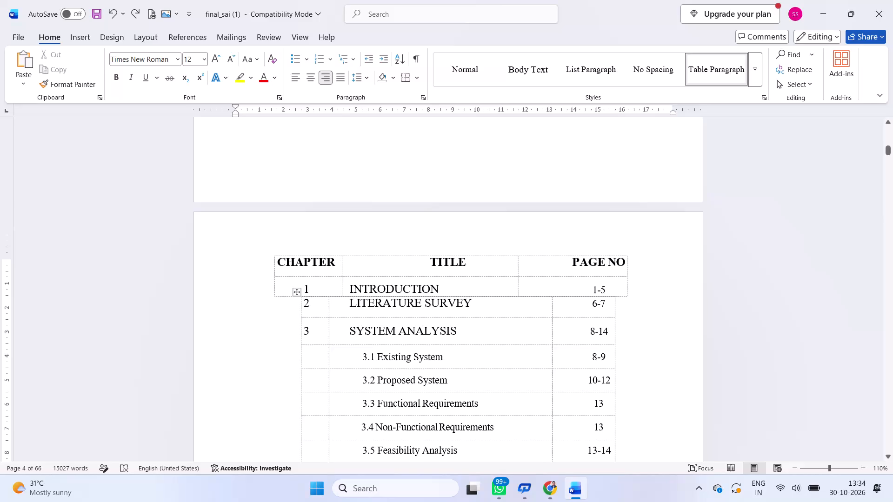
left_click(553, 483)
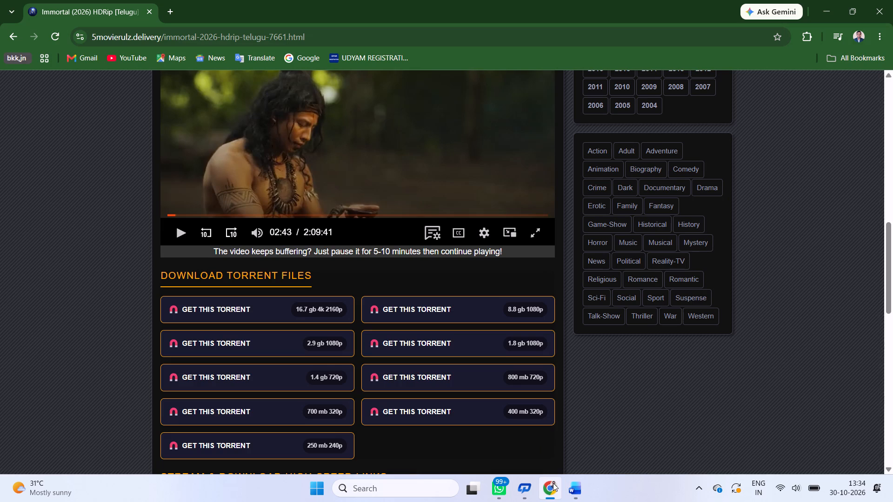
left_click(162, 8)
left_click(377, 231)
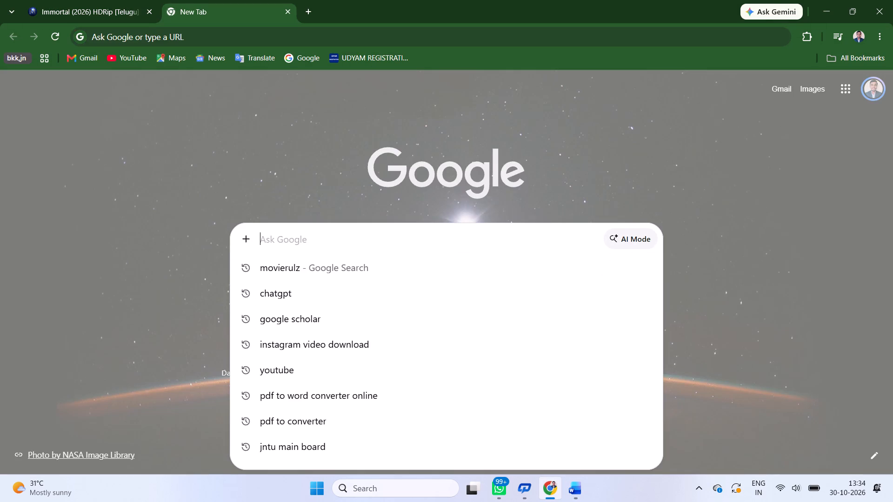